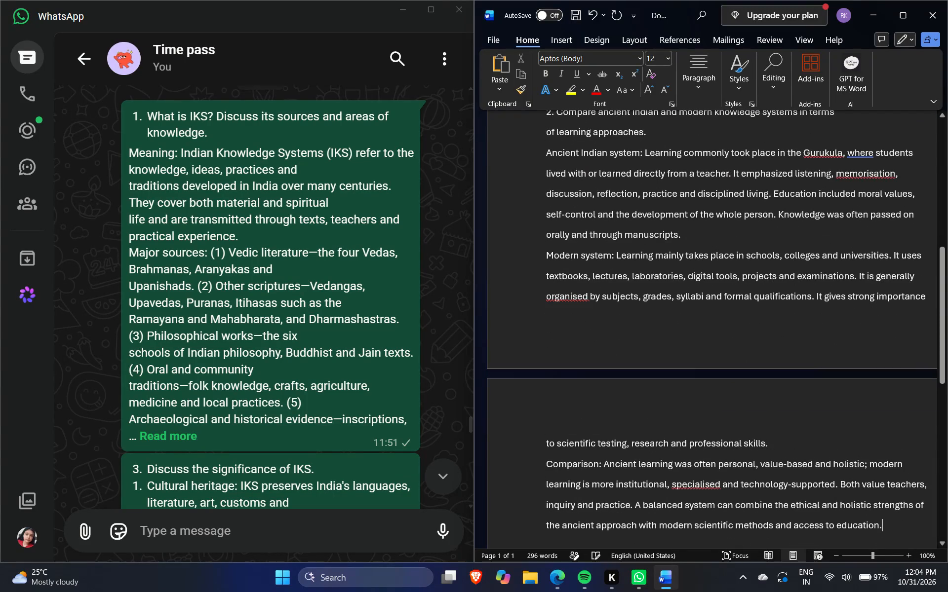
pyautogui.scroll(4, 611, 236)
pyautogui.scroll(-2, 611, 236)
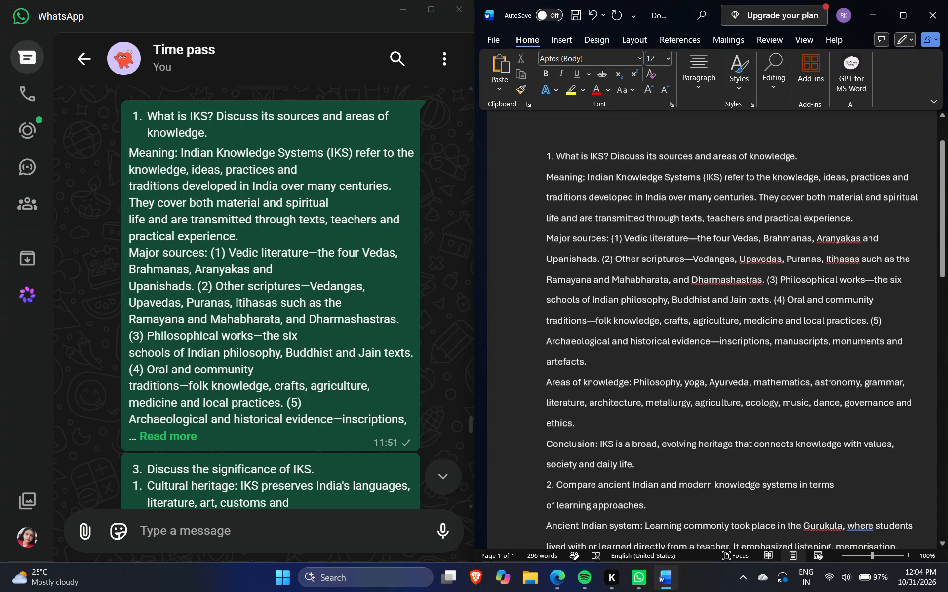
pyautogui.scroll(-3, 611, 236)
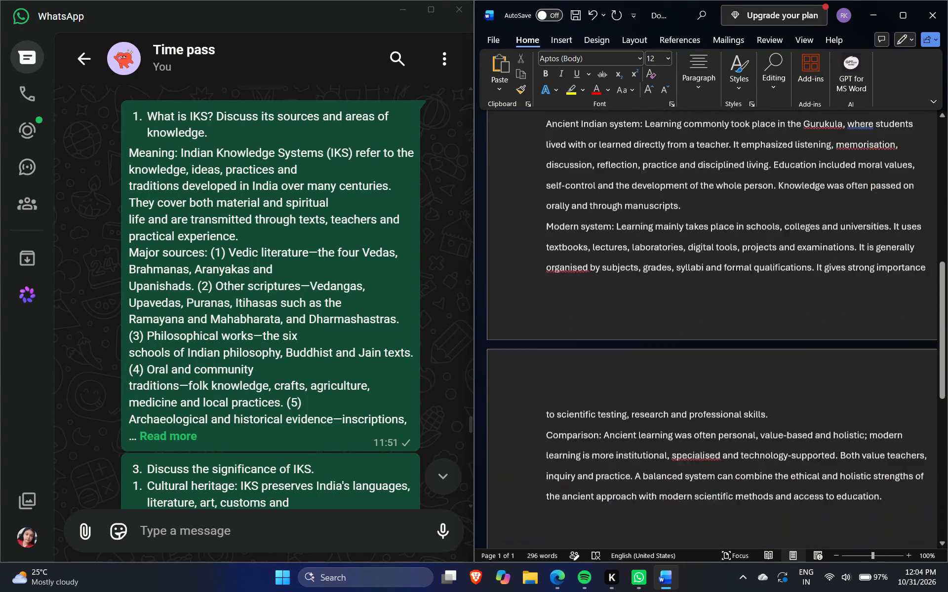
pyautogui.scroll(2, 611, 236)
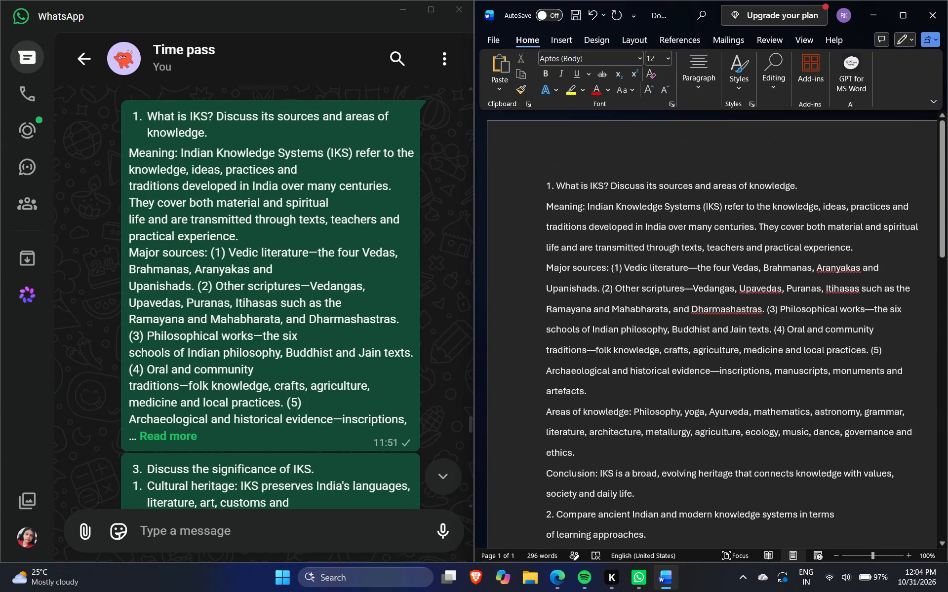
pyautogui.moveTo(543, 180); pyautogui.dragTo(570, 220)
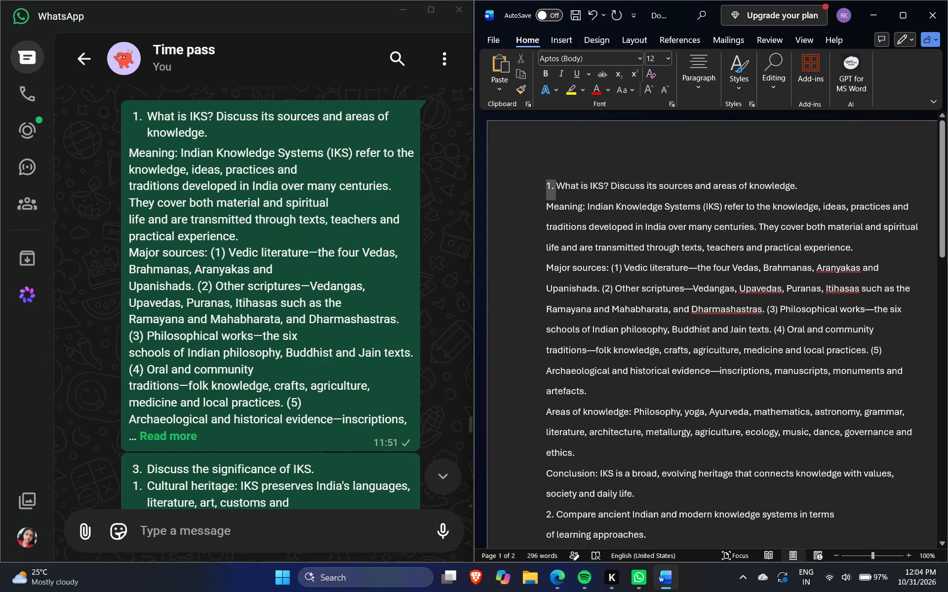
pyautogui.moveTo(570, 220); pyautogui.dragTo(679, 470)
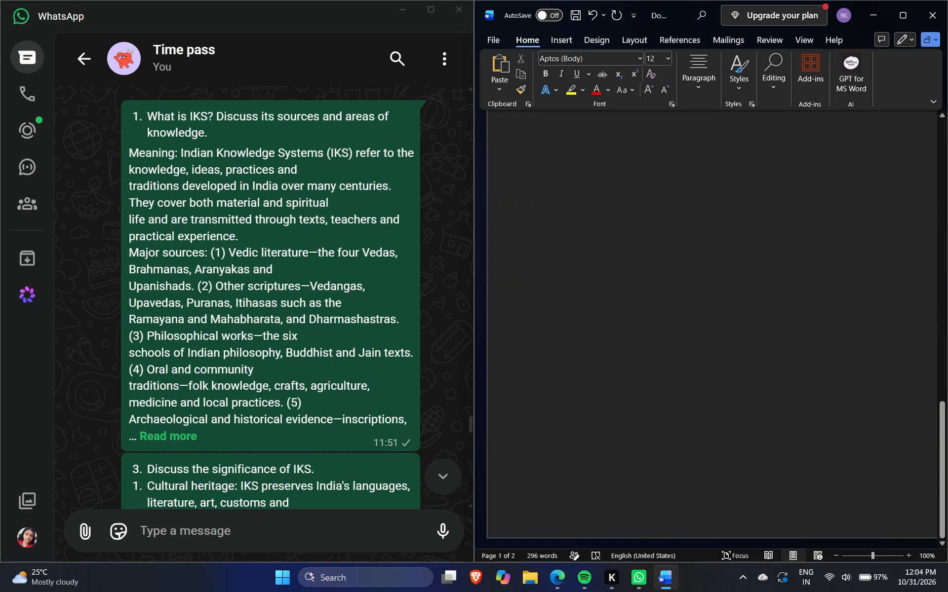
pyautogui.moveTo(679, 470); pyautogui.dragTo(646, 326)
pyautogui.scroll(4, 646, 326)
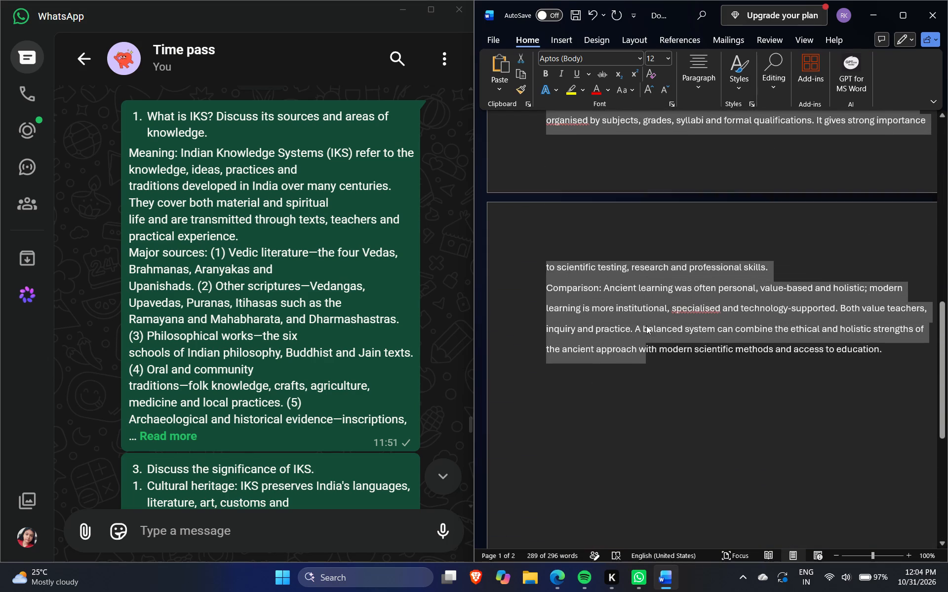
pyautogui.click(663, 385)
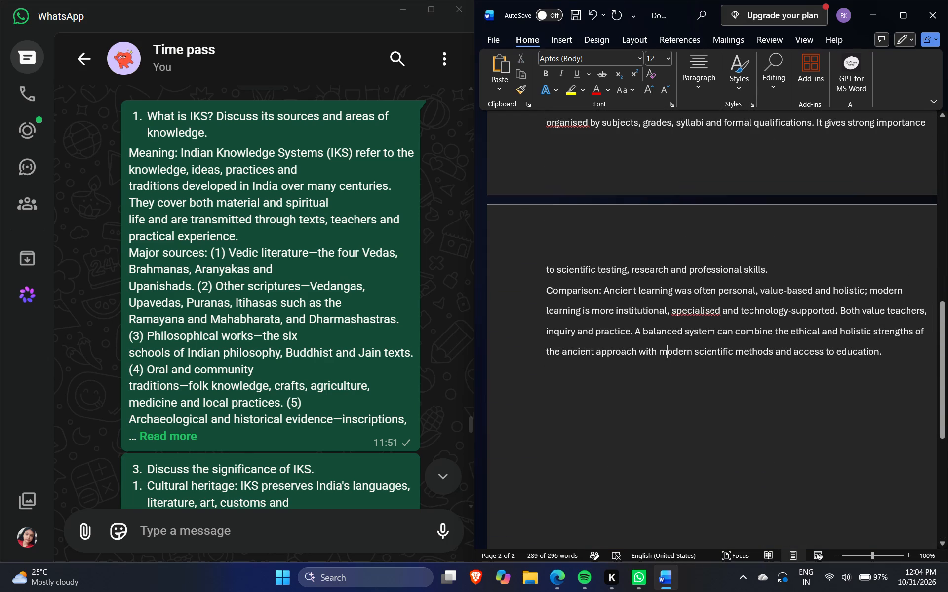
# Open the font size choices for the text at the cursor in the closing Comparison paragraph.
pyautogui.click(666, 56)
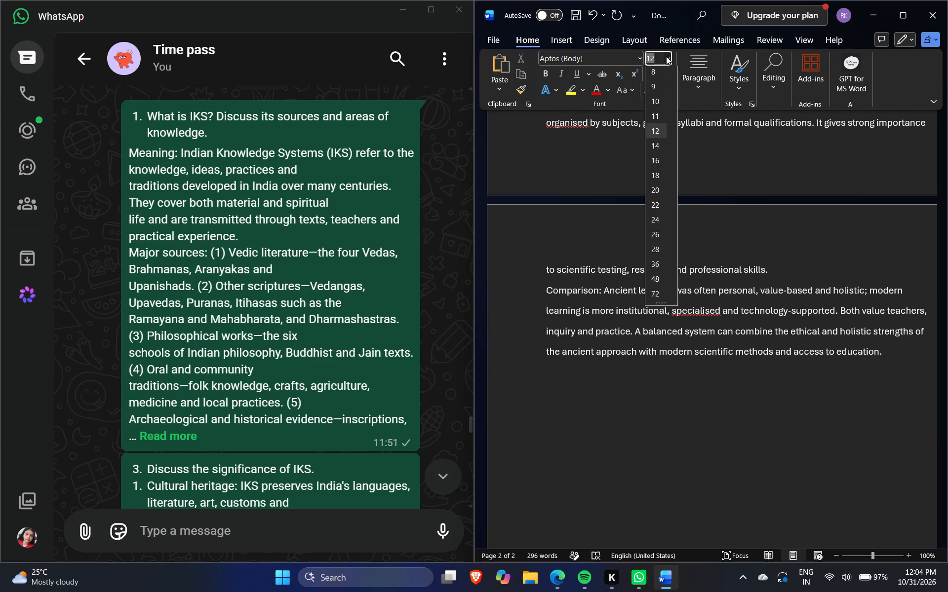
pyautogui.scroll(4, 655, 80)
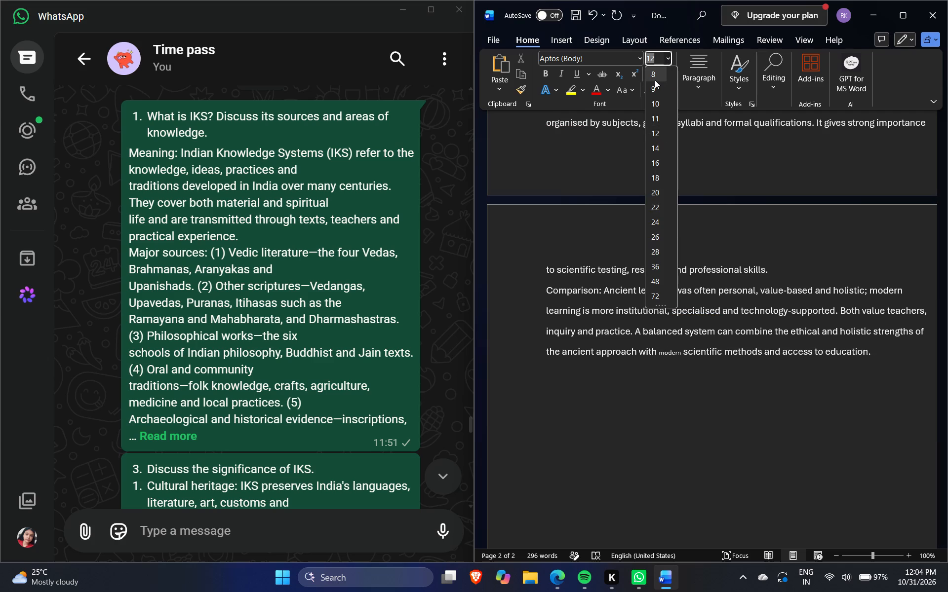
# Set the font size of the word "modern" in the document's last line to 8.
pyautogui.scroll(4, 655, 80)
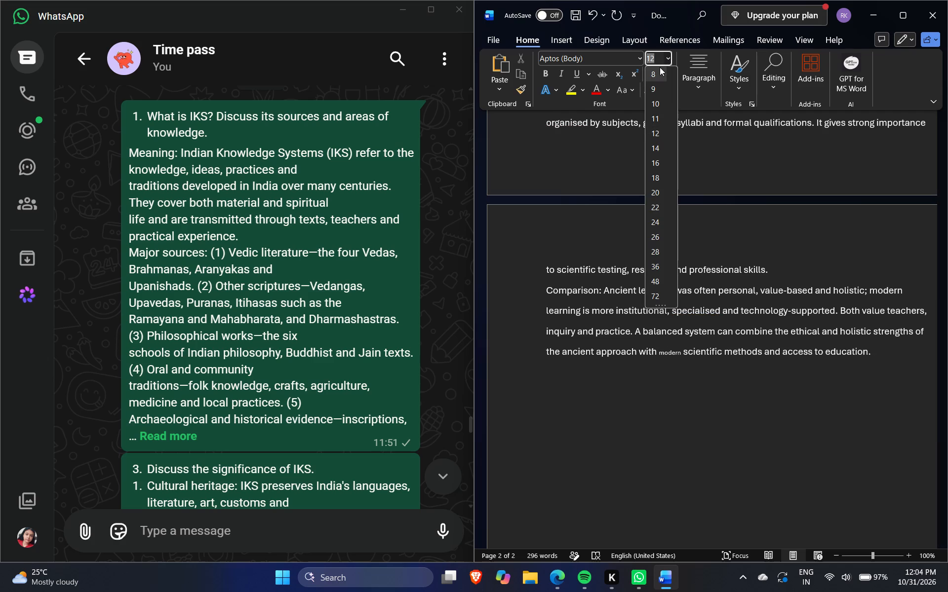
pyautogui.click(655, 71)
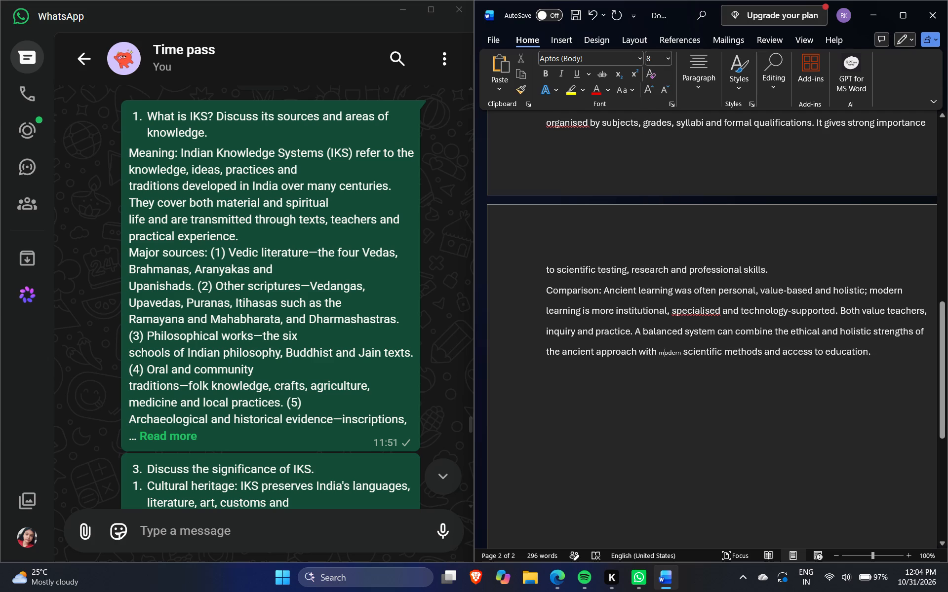
# Maximize the document window.
pyautogui.scroll(9, 670, 282)
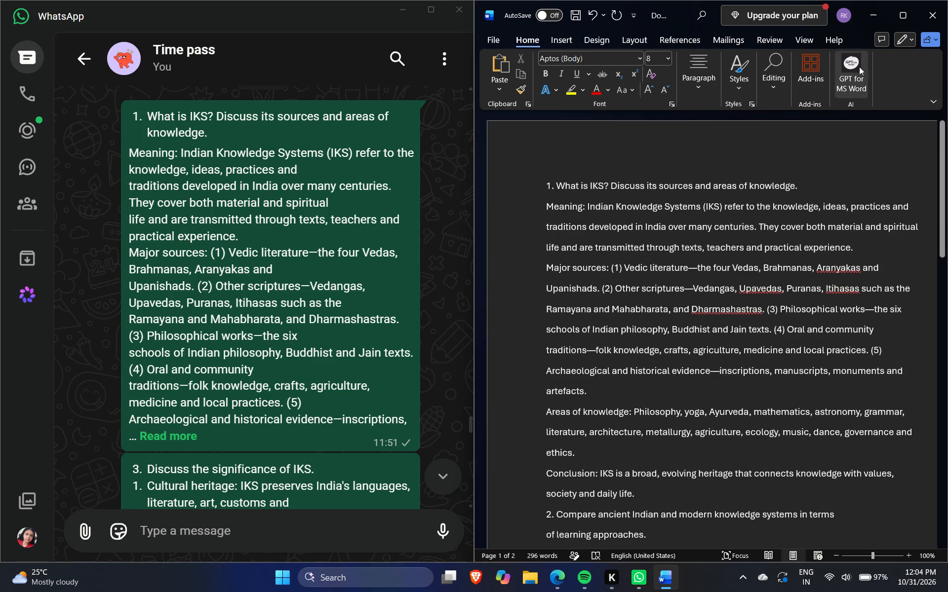
pyautogui.click(901, 17)
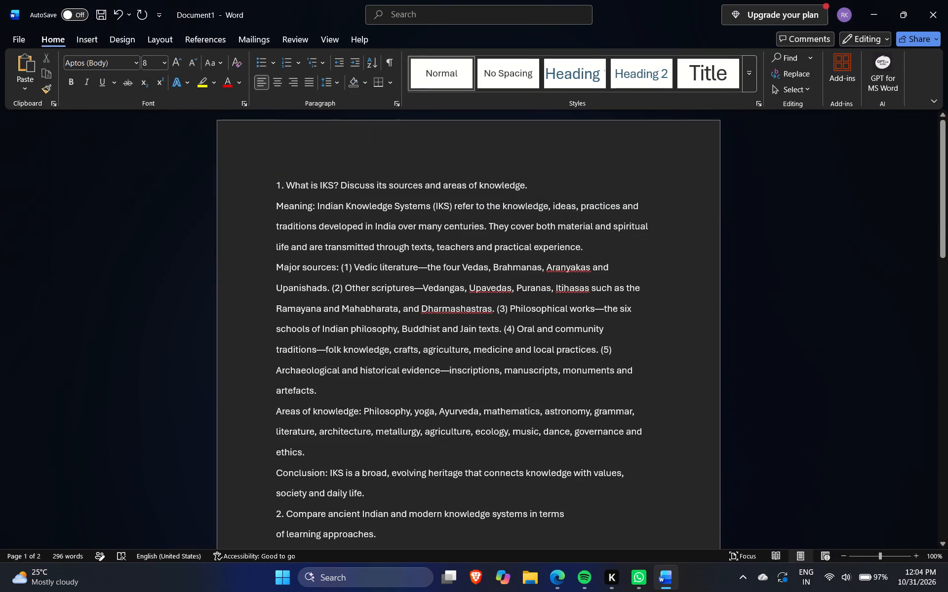
# Try centred alignment on the document's last line, ending in "access to education", and leave it justified.
pyautogui.scroll(1, 495, 327)
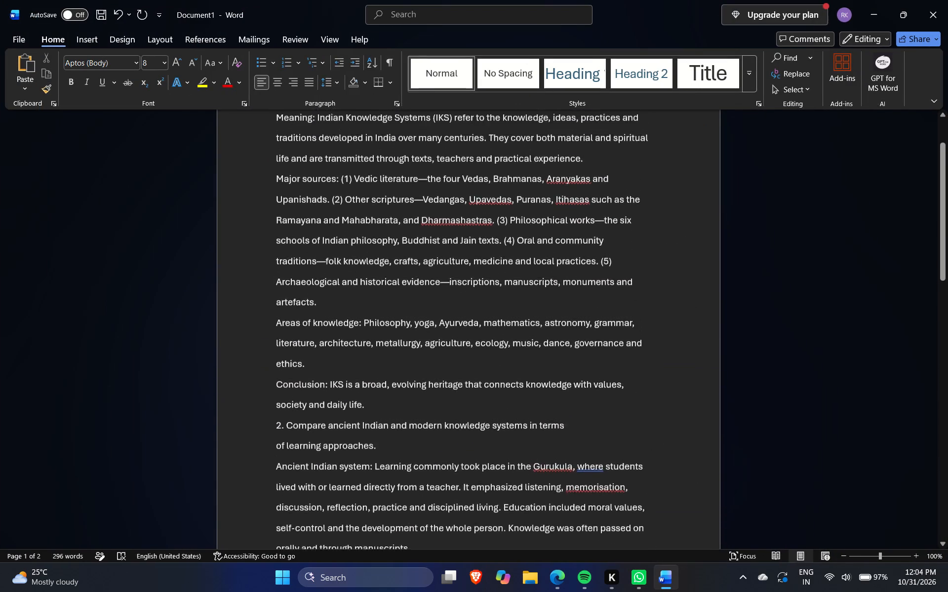
pyautogui.scroll(1, 495, 327)
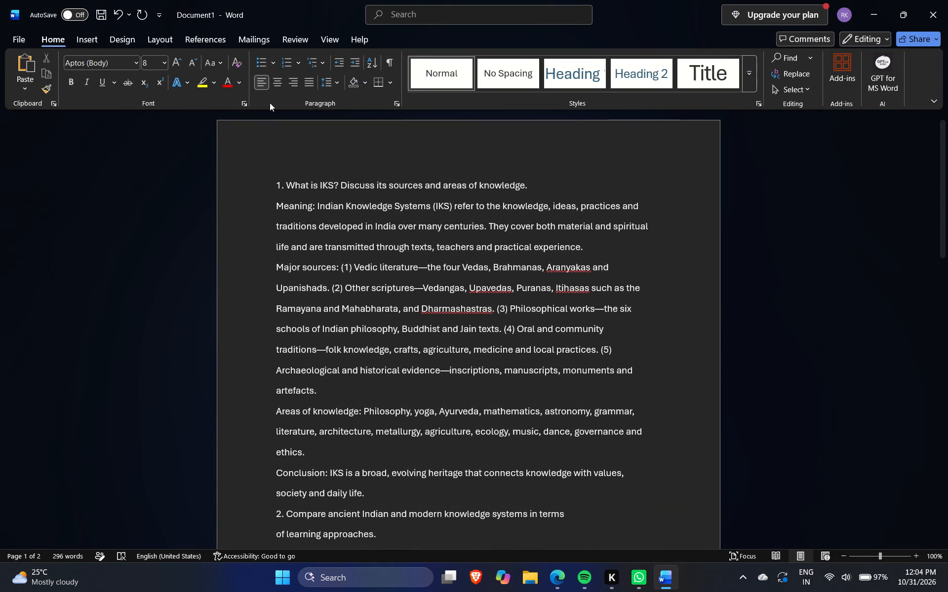
pyautogui.click(280, 85)
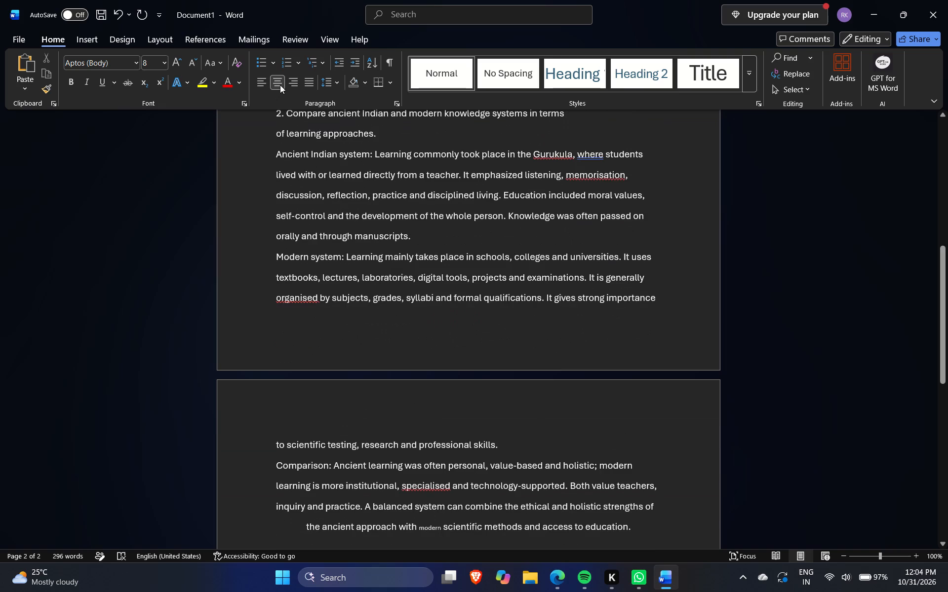
pyautogui.click(304, 89)
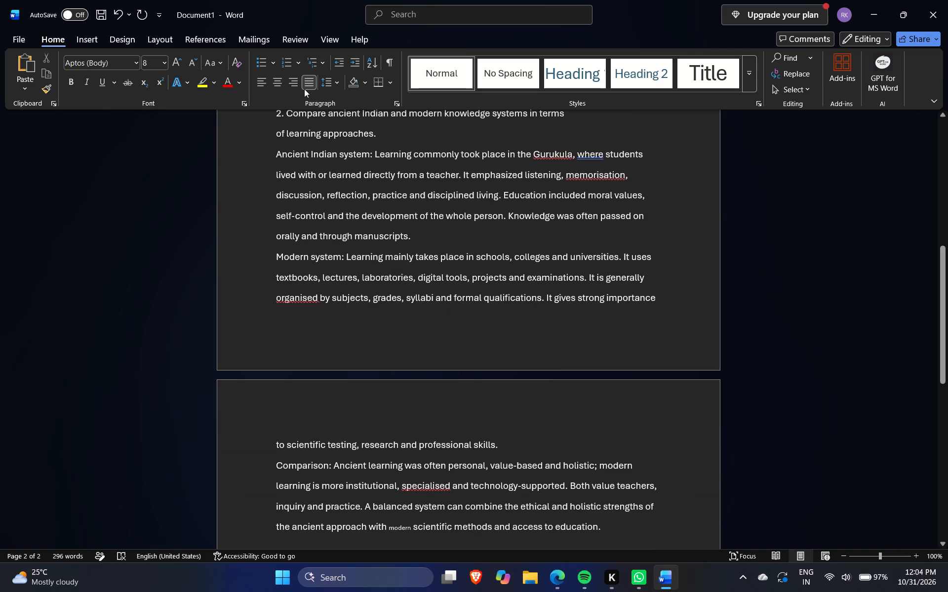
pyautogui.click(304, 89)
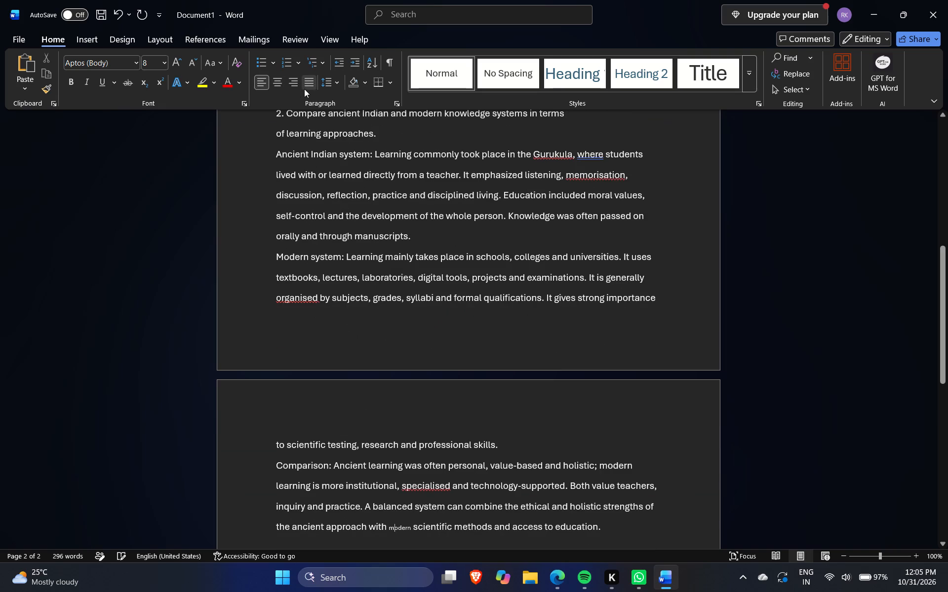
pyautogui.click(304, 89)
# Select all the document text, from the question 1 heading to the last line, and set its font size to 8.
pyautogui.scroll(5, 327, 194)
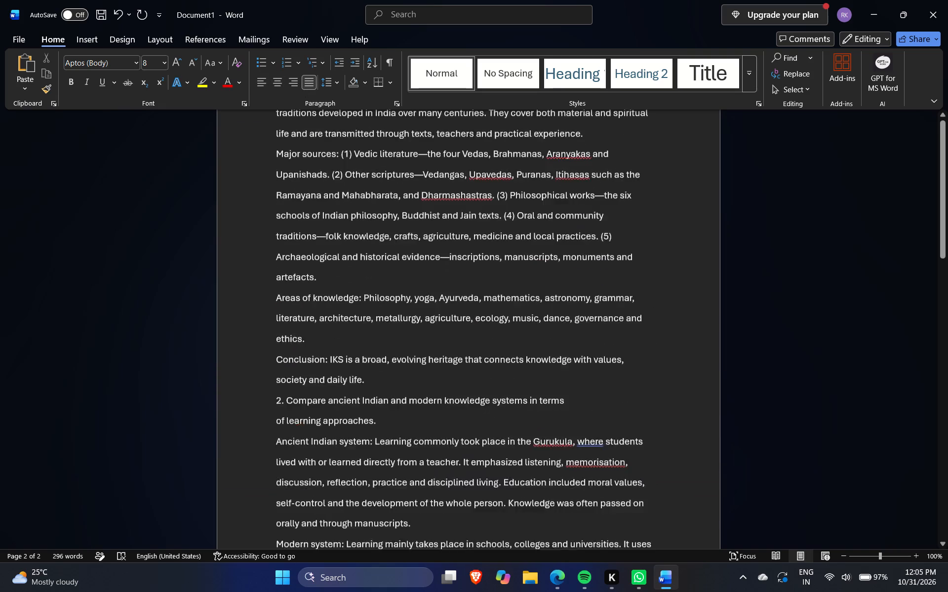
pyautogui.scroll(1, 327, 194)
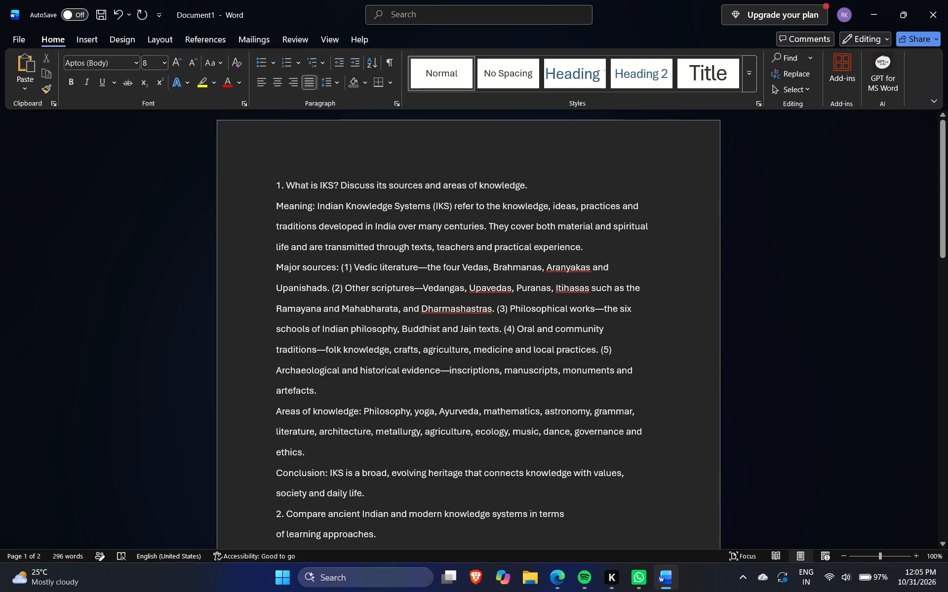
pyautogui.moveTo(275, 182); pyautogui.dragTo(300, 206)
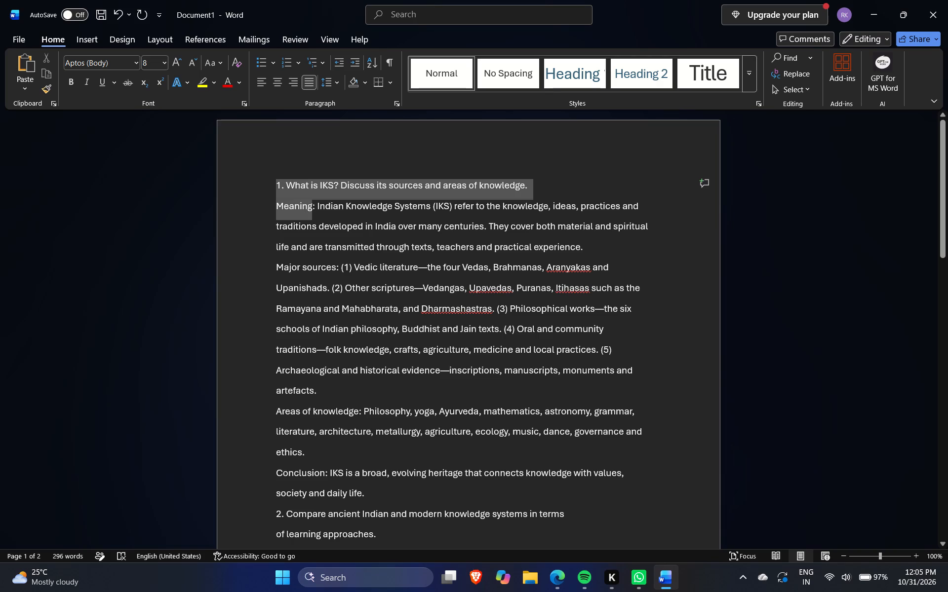
pyautogui.moveTo(300, 206); pyautogui.dragTo(547, 548)
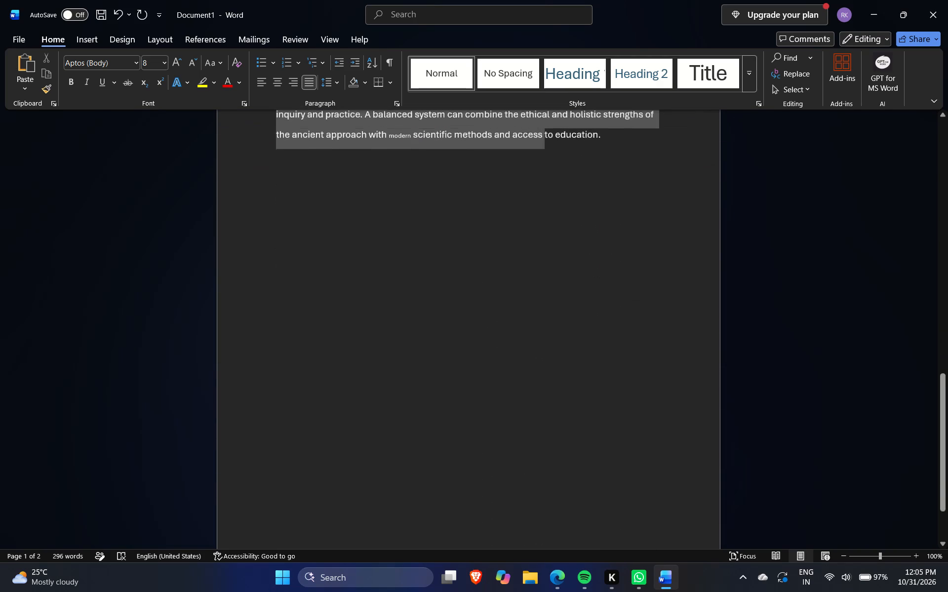
pyautogui.moveTo(547, 548); pyautogui.dragTo(675, 372)
pyautogui.scroll(2, 675, 372)
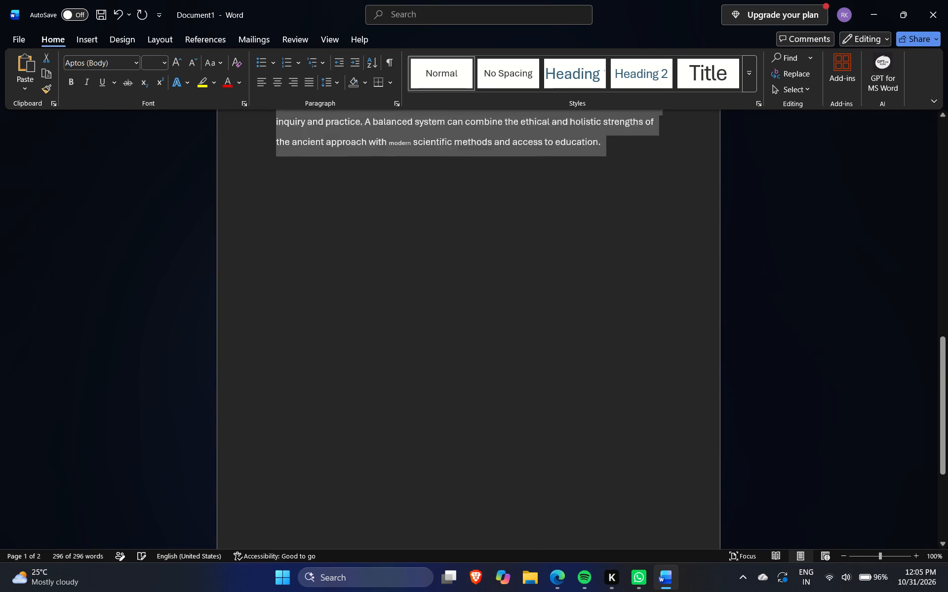
pyautogui.scroll(4, 675, 372)
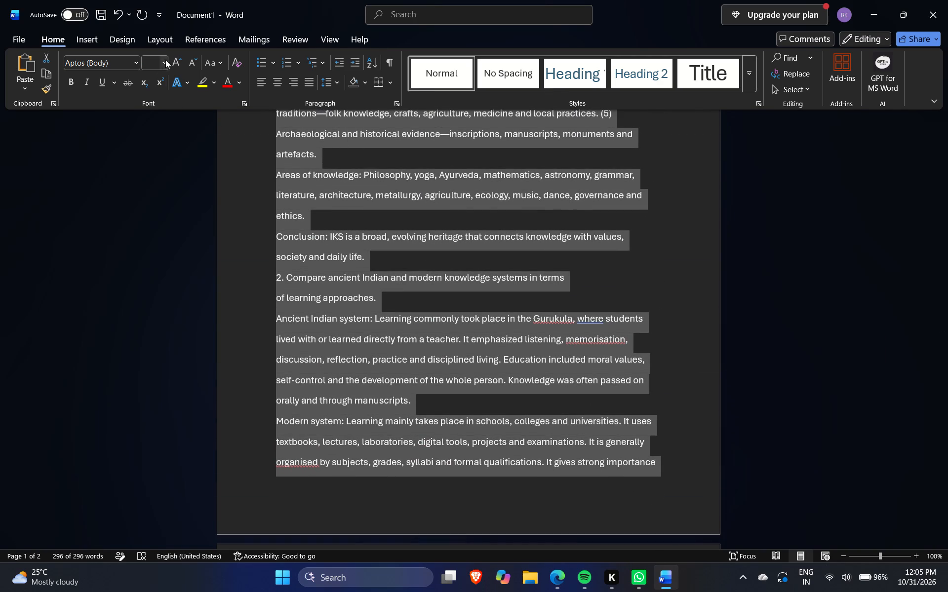
pyautogui.click(166, 60)
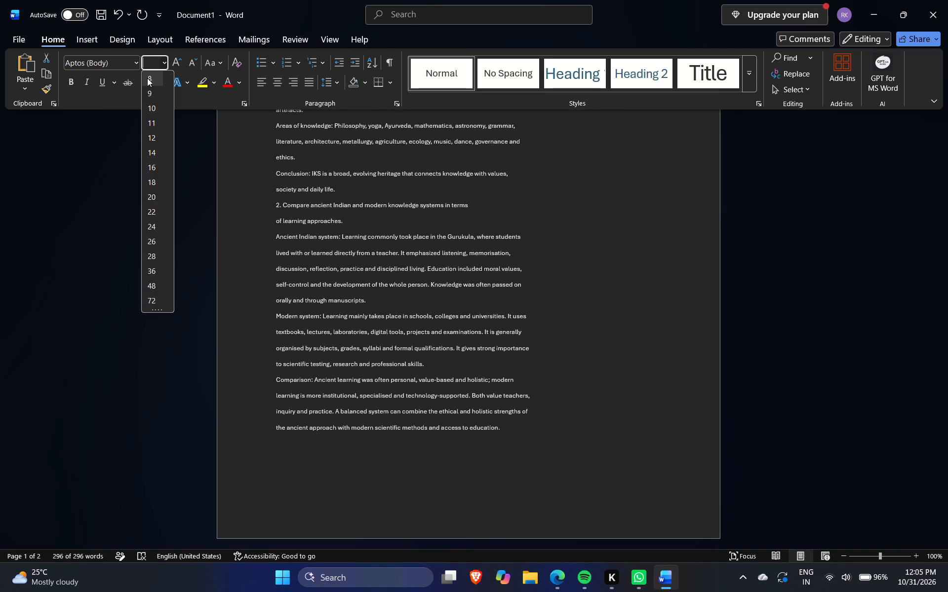
pyautogui.click(147, 78)
# Try centred alignment on the line "orally and through manuscripts." and leave it justified.
pyautogui.click(597, 296)
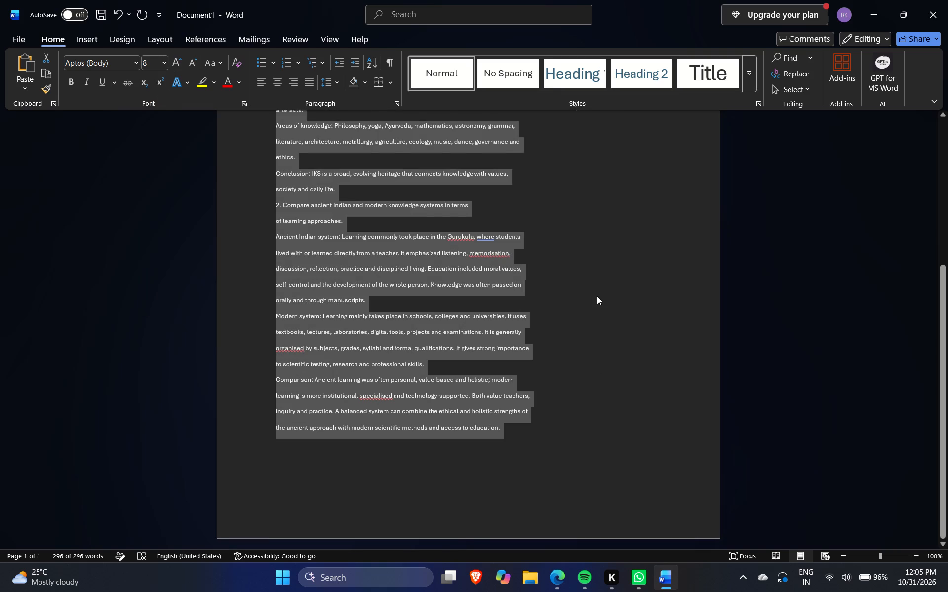
pyautogui.scroll(6, 597, 296)
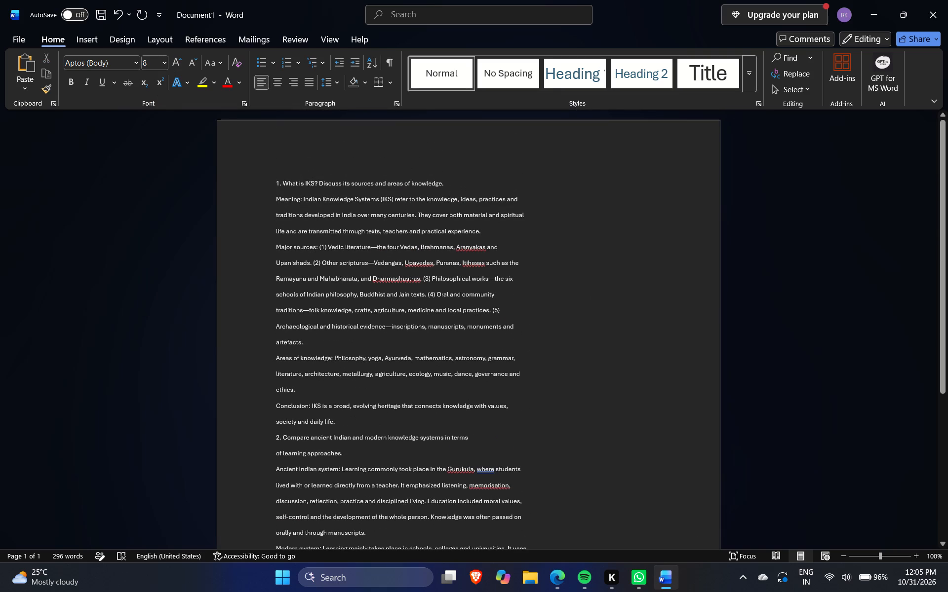
pyautogui.click(311, 81)
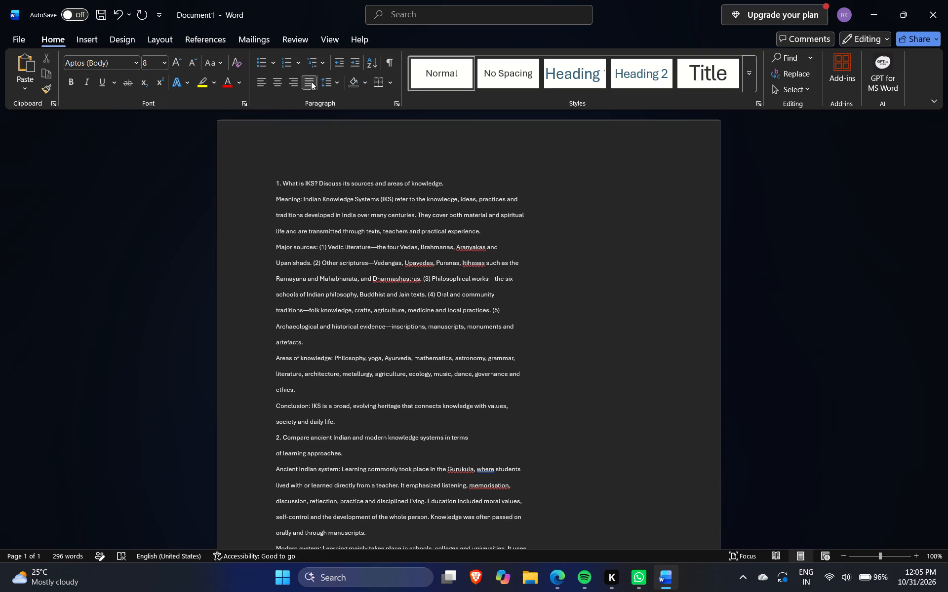
pyautogui.click(311, 81)
pyautogui.click(272, 86)
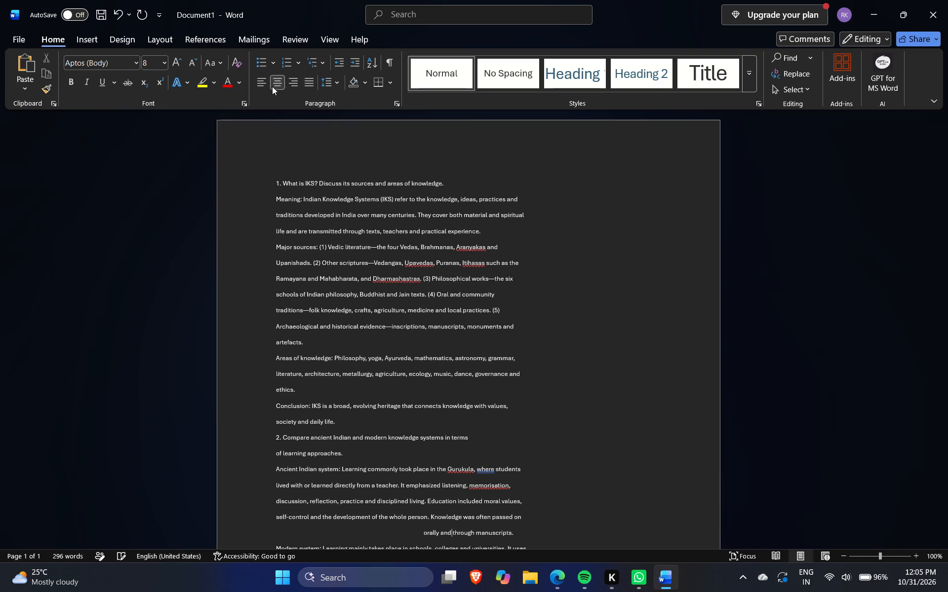
pyautogui.click(312, 84)
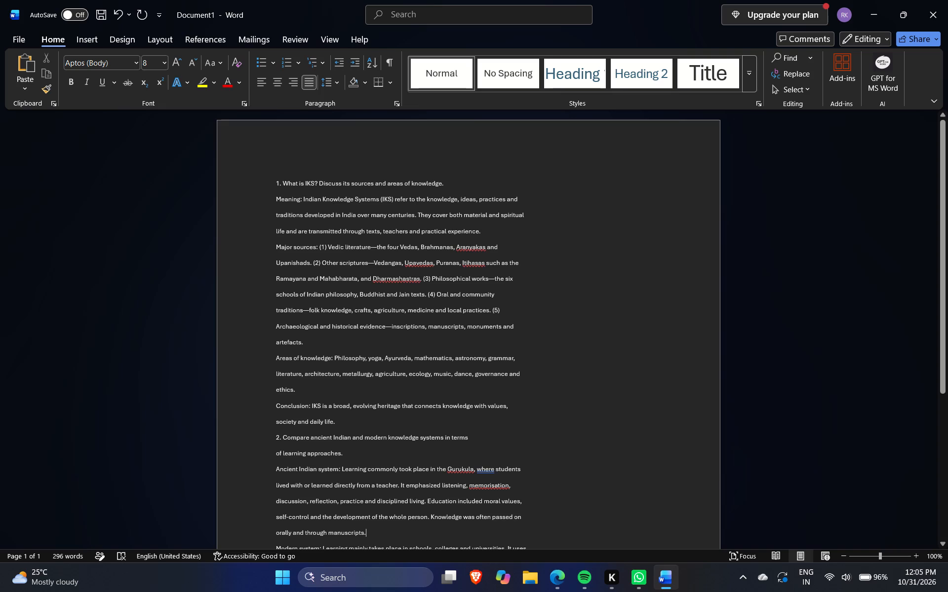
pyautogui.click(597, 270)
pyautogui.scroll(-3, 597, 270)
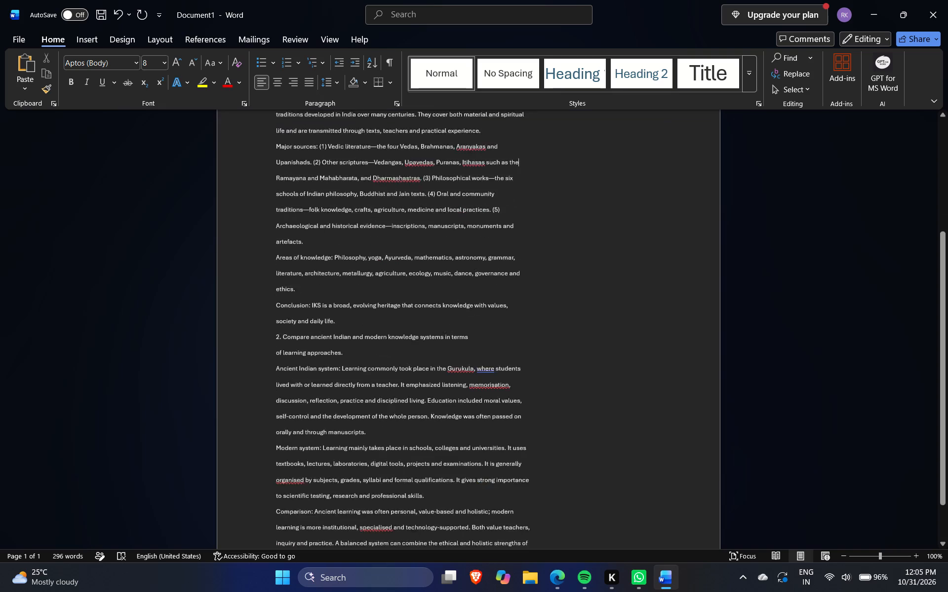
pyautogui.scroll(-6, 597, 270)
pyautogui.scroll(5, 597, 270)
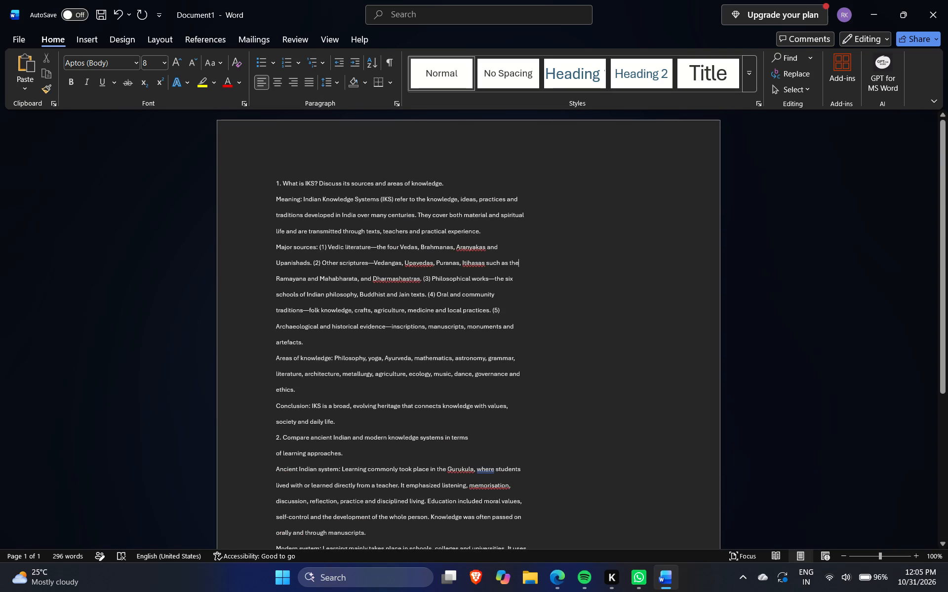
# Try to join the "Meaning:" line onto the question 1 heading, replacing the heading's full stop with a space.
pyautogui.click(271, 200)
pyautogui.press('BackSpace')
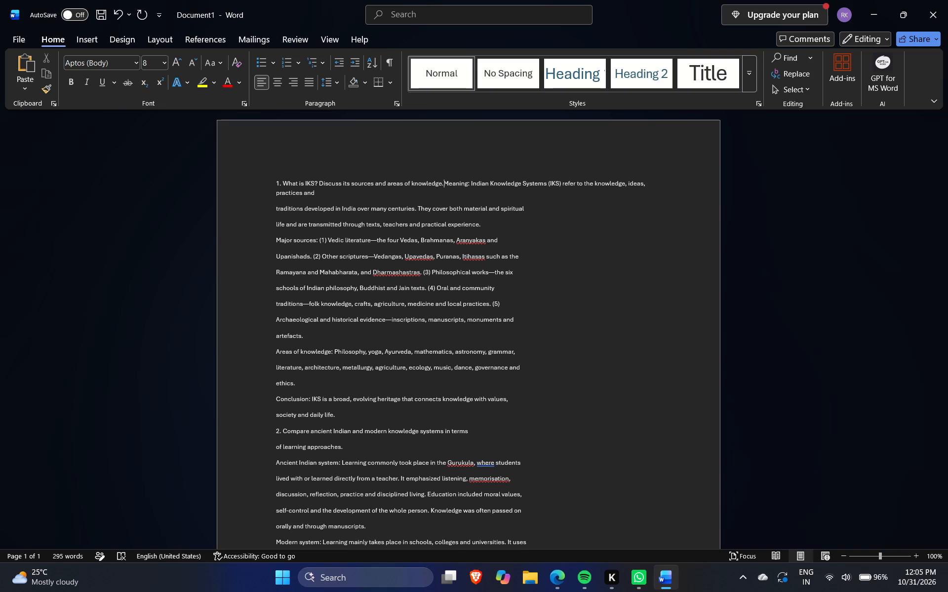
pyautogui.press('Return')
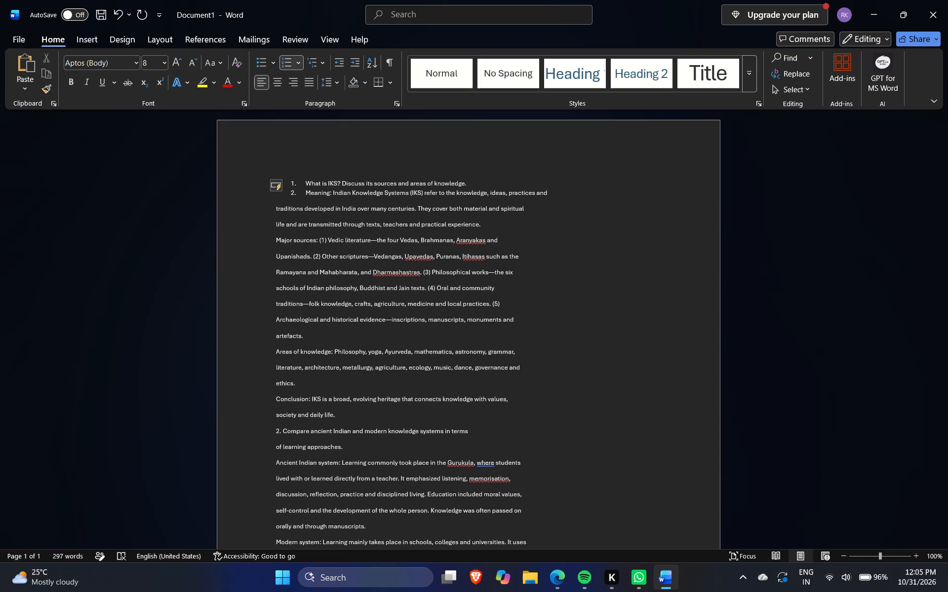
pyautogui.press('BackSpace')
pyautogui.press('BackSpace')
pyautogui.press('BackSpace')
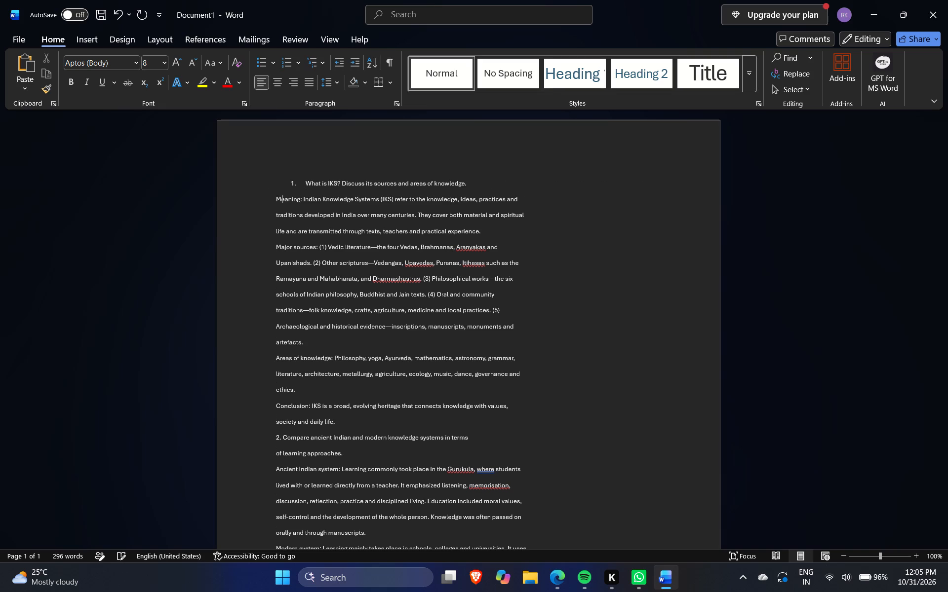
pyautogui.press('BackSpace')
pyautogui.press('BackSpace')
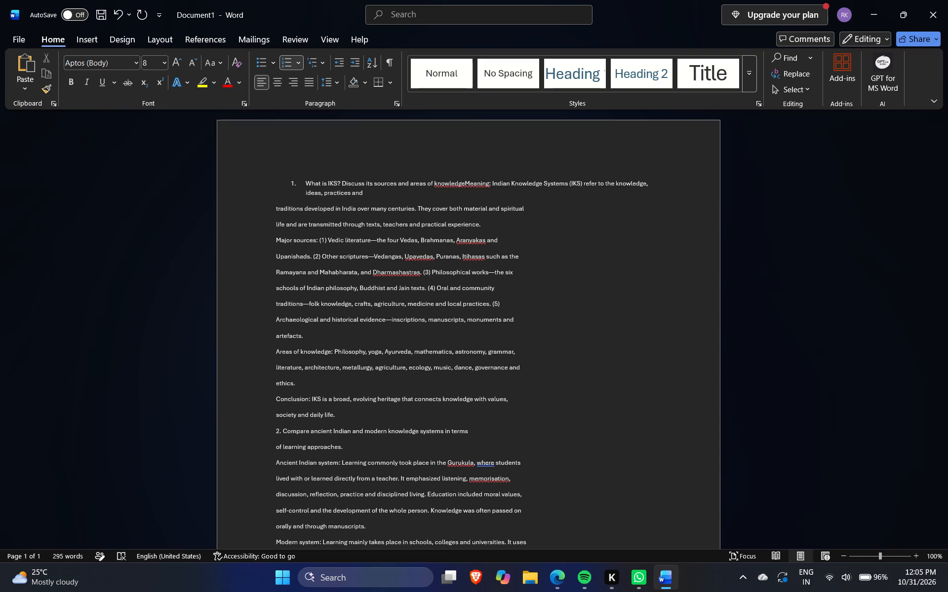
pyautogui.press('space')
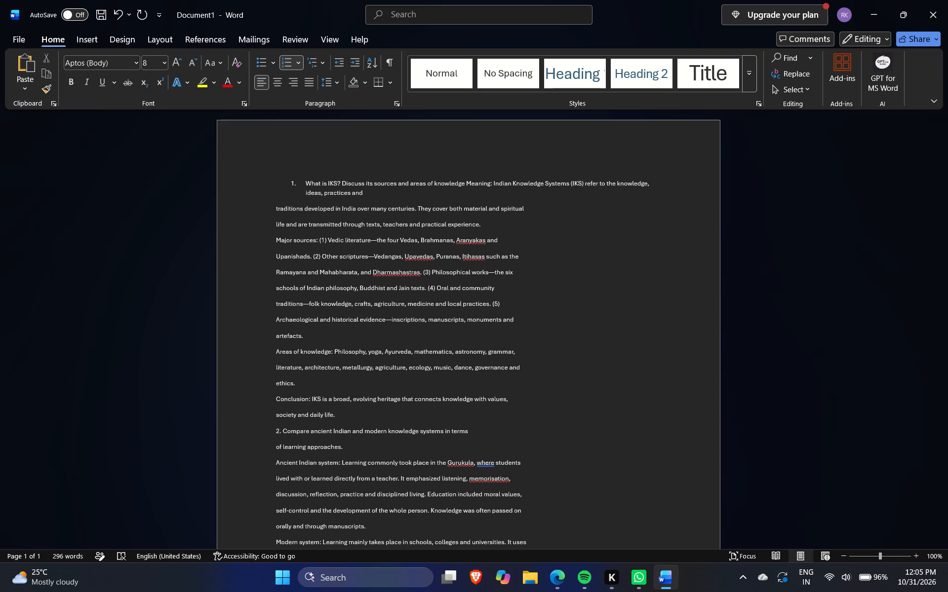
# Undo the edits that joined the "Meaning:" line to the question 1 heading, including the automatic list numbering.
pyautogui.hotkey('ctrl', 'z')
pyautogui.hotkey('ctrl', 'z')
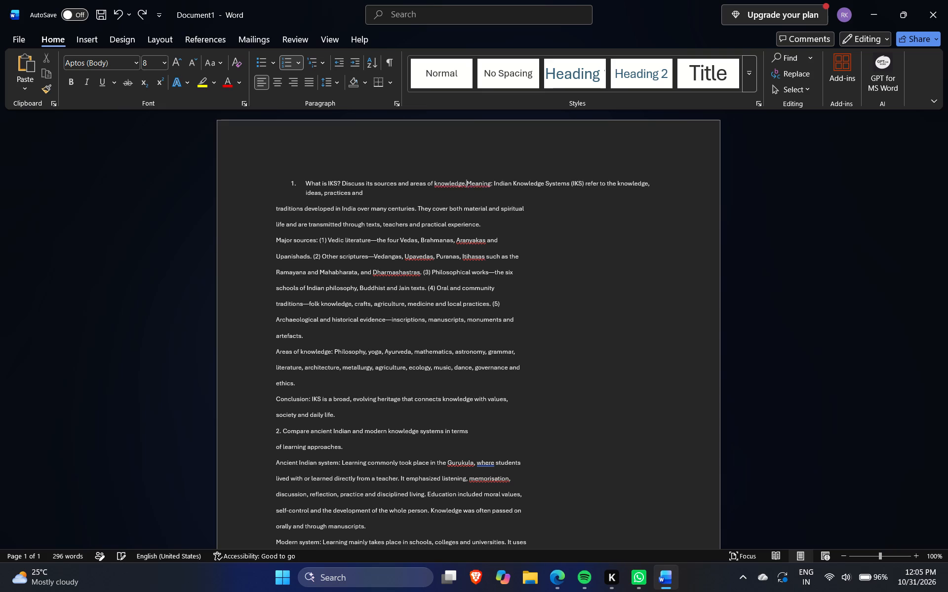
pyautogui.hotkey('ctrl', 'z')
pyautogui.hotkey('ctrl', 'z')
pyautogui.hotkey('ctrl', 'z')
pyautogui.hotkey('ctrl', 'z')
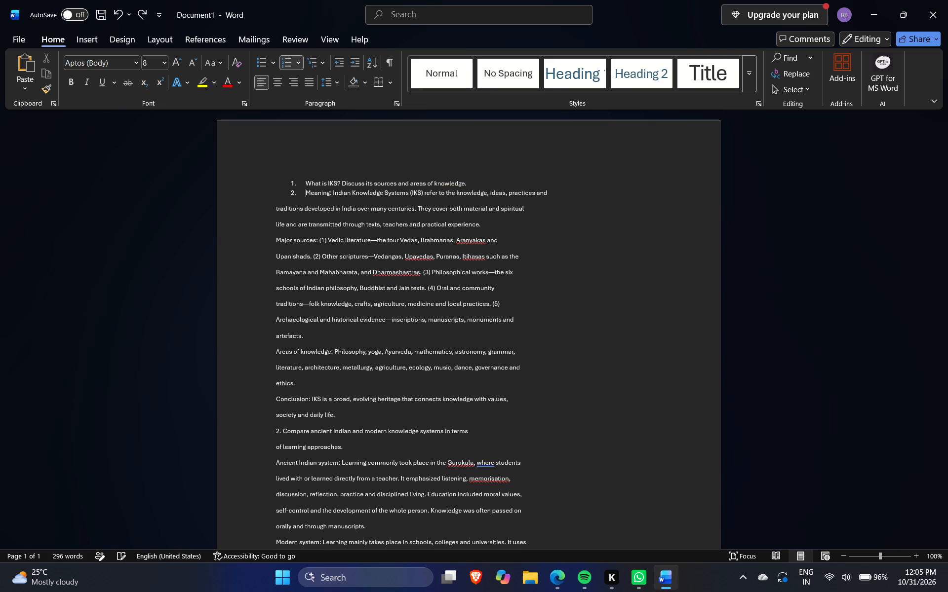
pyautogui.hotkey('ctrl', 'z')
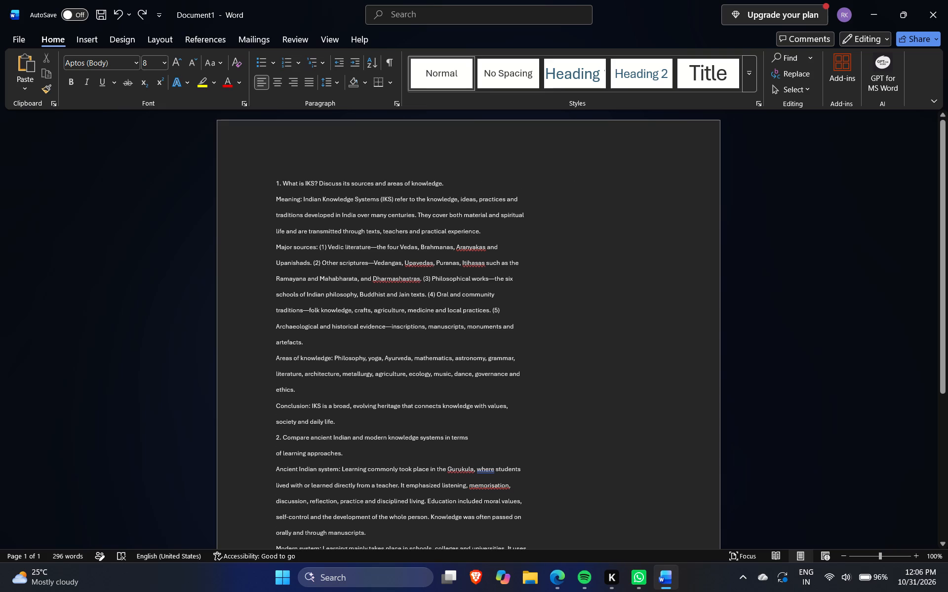
# Review the resized text and page layout from the question 1 heading through the closing comparison paragraph of question 2.
pyautogui.click(556, 173)
pyautogui.scroll(-6, 556, 173)
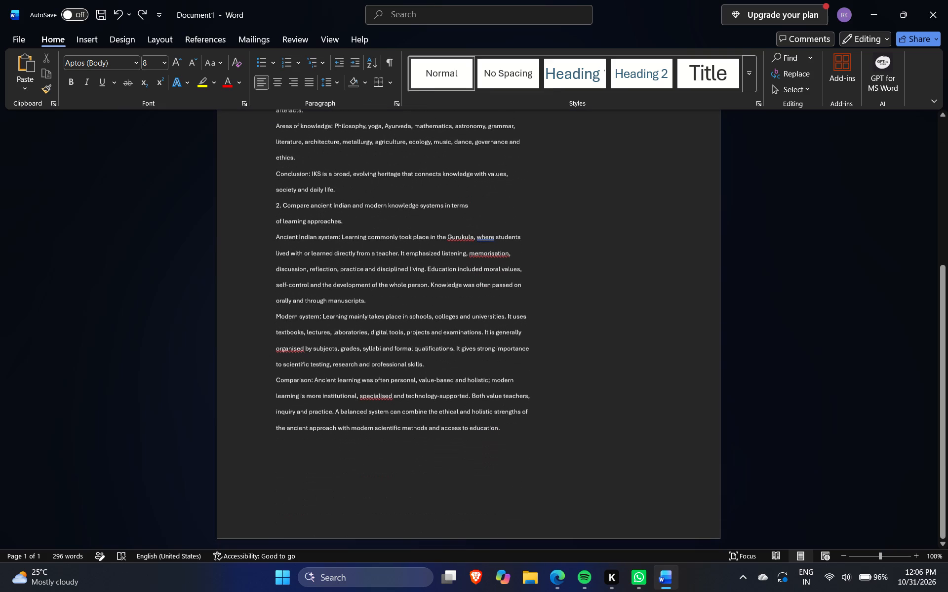
pyautogui.scroll(-2, 556, 173)
pyautogui.scroll(6, 569, 285)
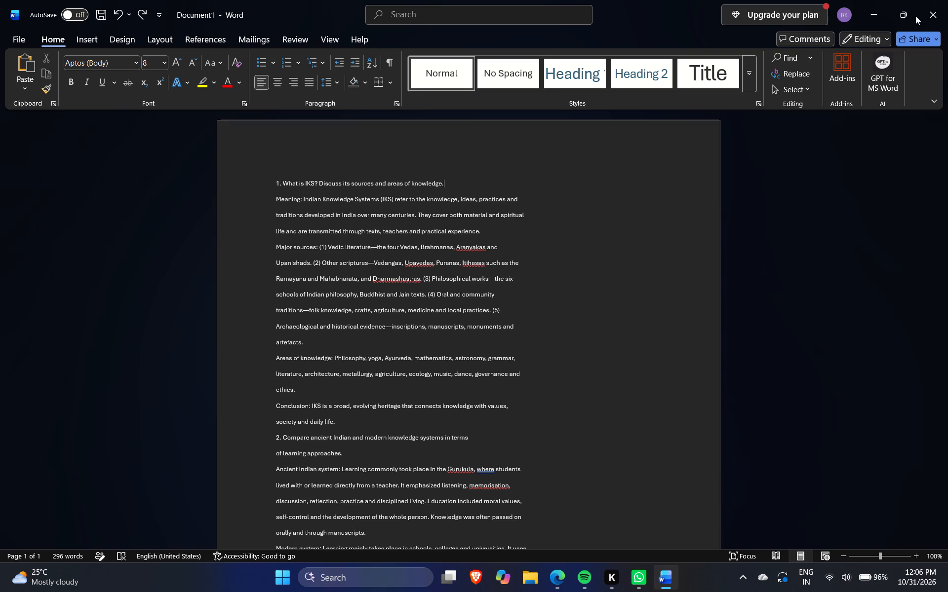
pyautogui.scroll(-6, 385, 304)
pyautogui.scroll(1, 385, 304)
pyautogui.click(270, 175)
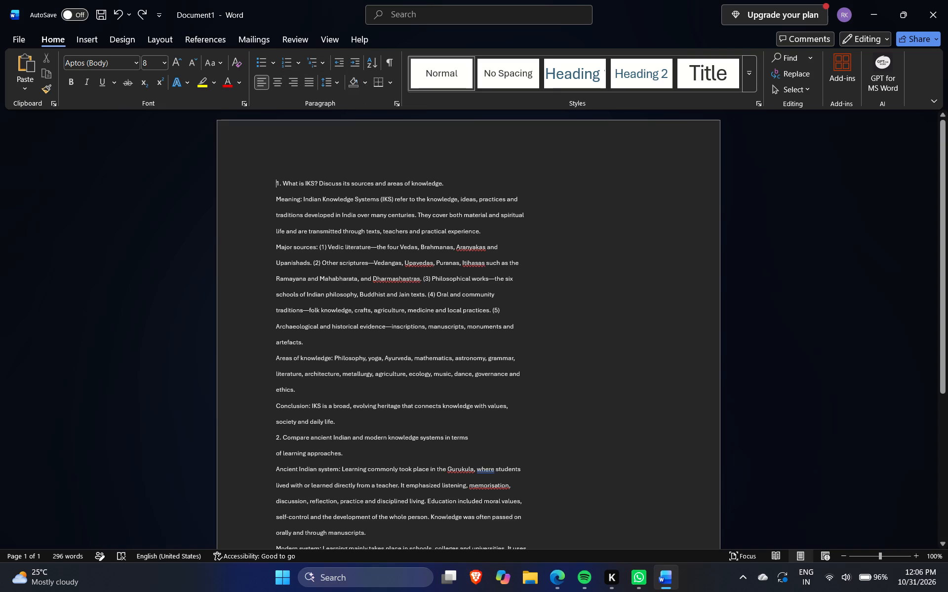
pyautogui.click(279, 167)
pyautogui.click(272, 183)
pyautogui.scroll(-5, 632, 351)
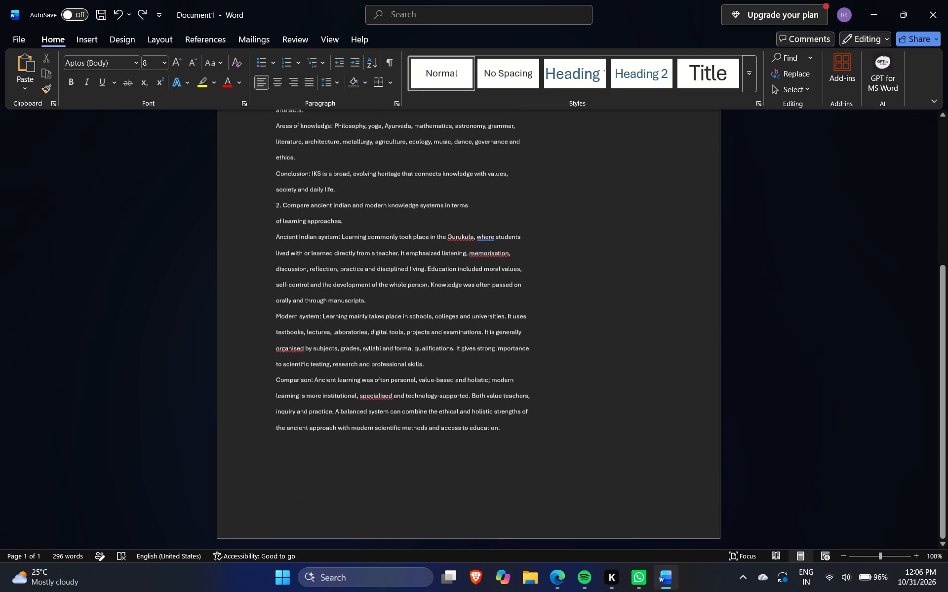
pyautogui.scroll(-1, 632, 351)
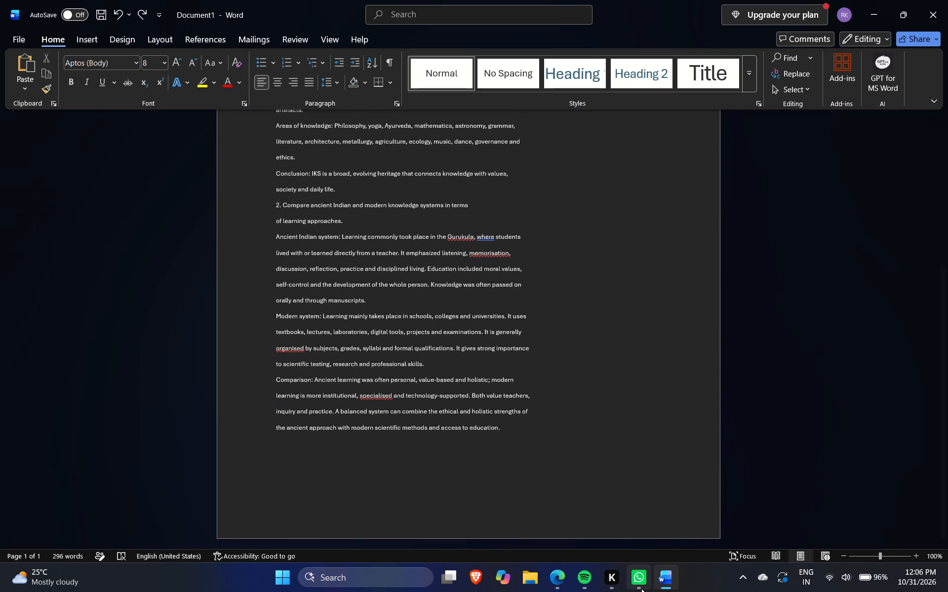
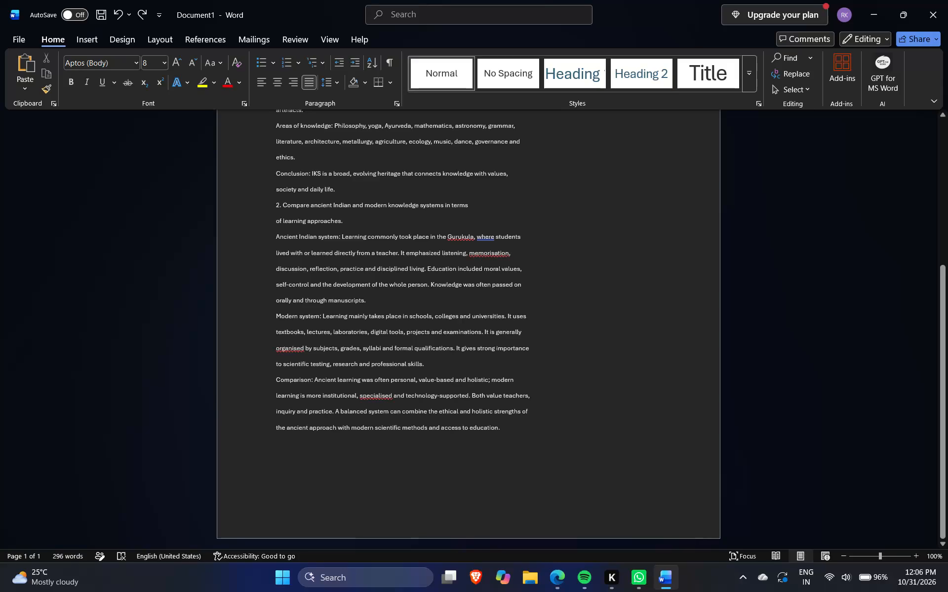
# Paste the copied answers to questions 3 and 4 on a new line after the document's last line, and add a blank line below.
pyautogui.press('Return')
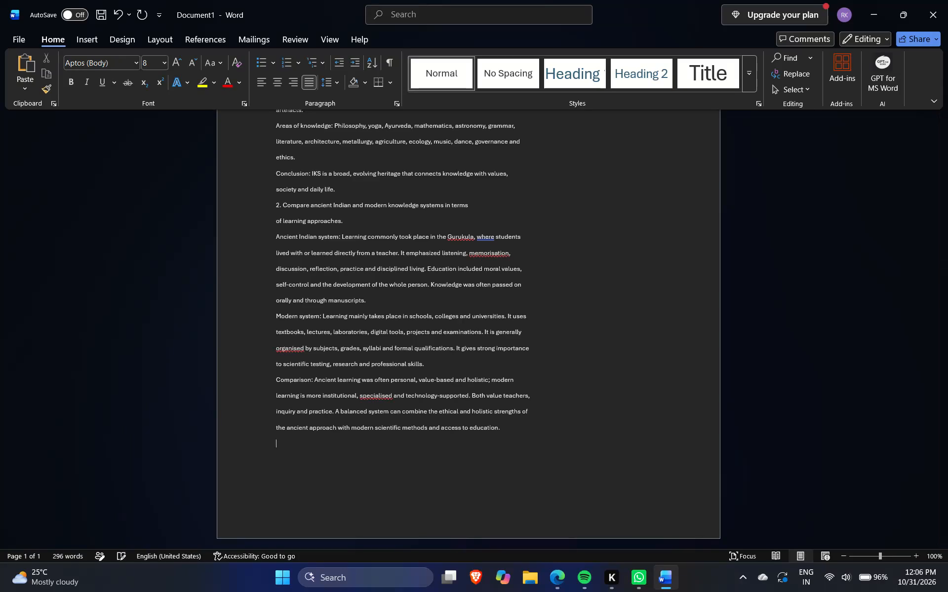
pyautogui.hotkey('ctrl', 'v')
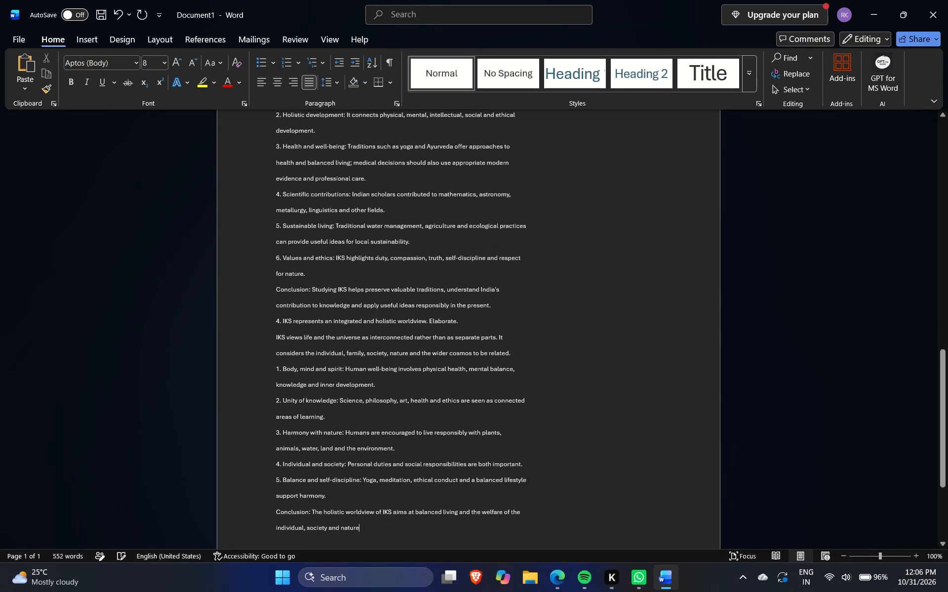
pyautogui.press('Return')
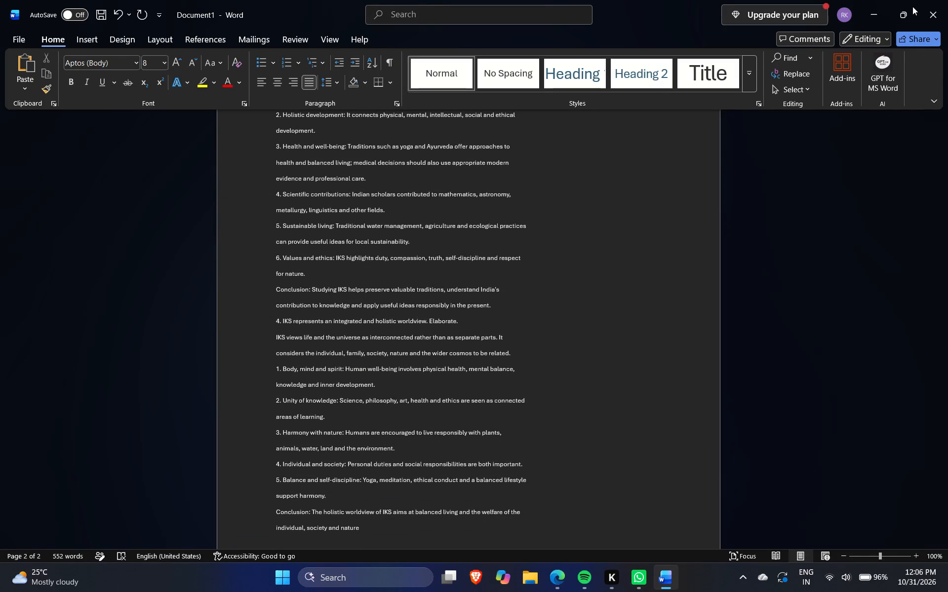
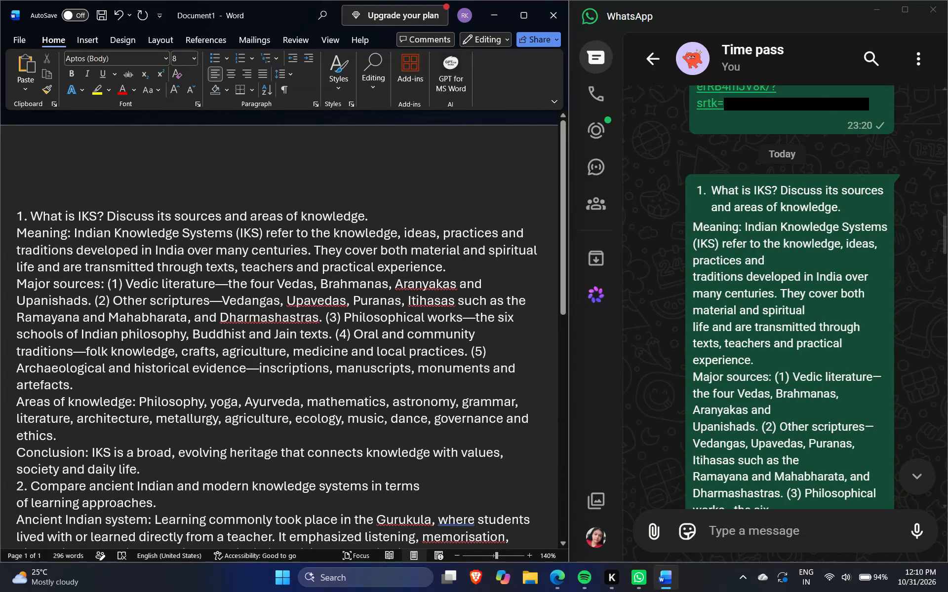
pyautogui.moveTo(11, 215); pyautogui.dragTo(203, 533)
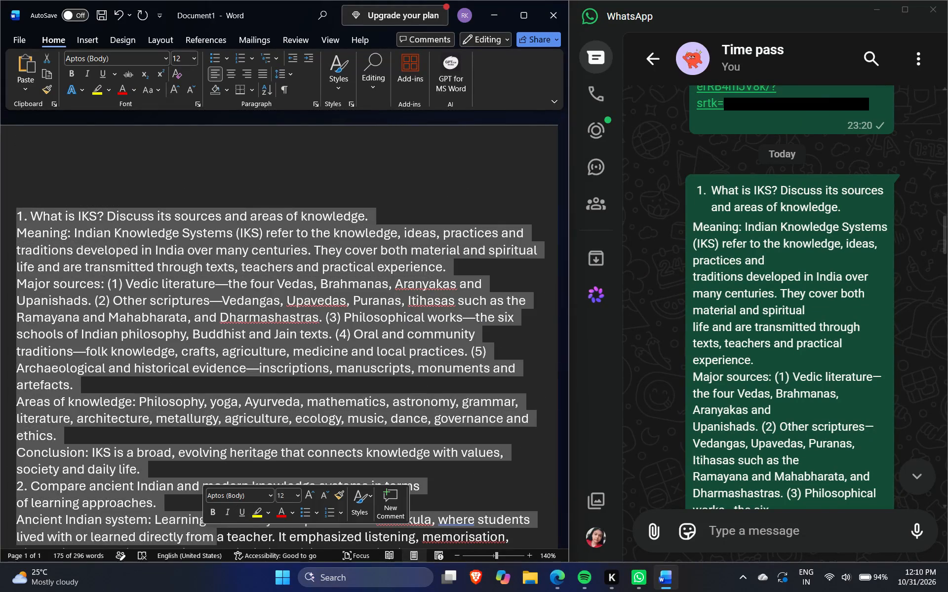
pyautogui.scroll(-2, 275, 296)
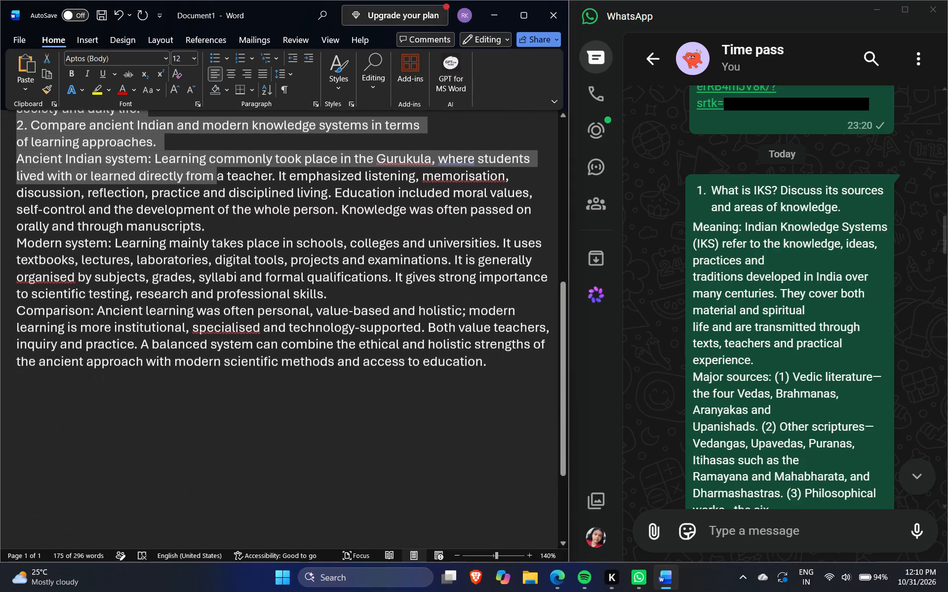
pyautogui.scroll(1, 245, 257)
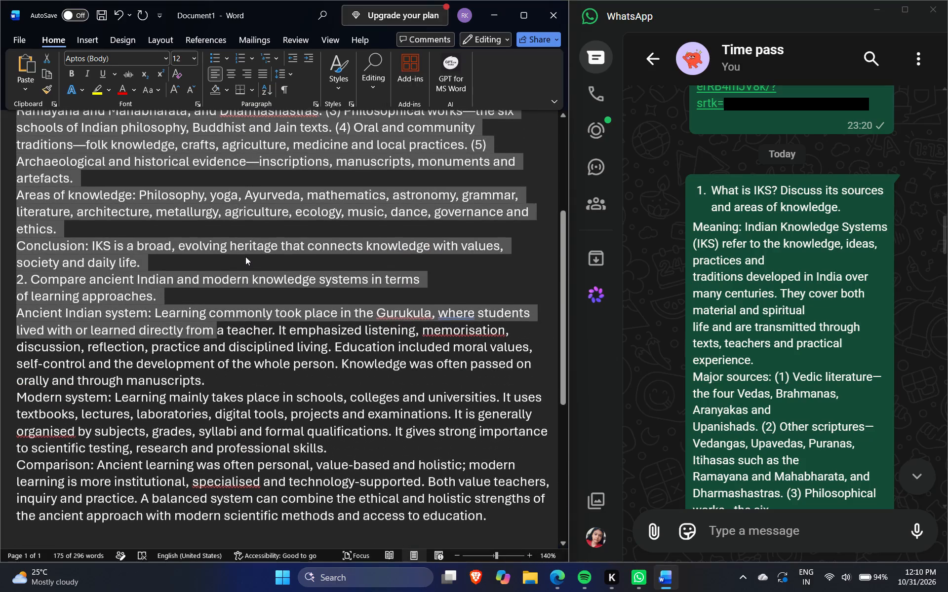
# Select all the document text, from the end of the "Comparison:" paragraph up to the start of the question 1 heading.
pyautogui.click(245, 257)
pyautogui.click(245, 257)
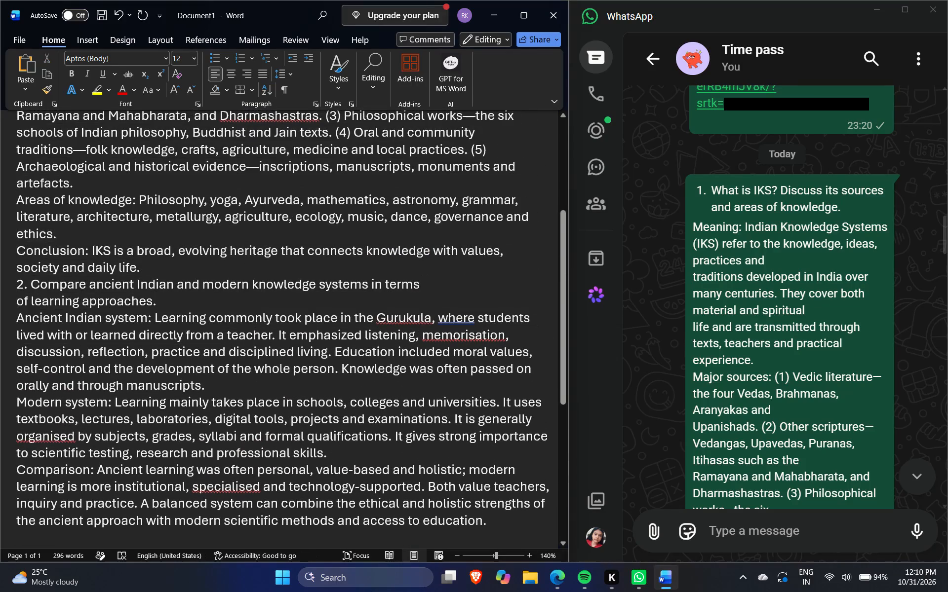
pyautogui.scroll(-3, 330, 444)
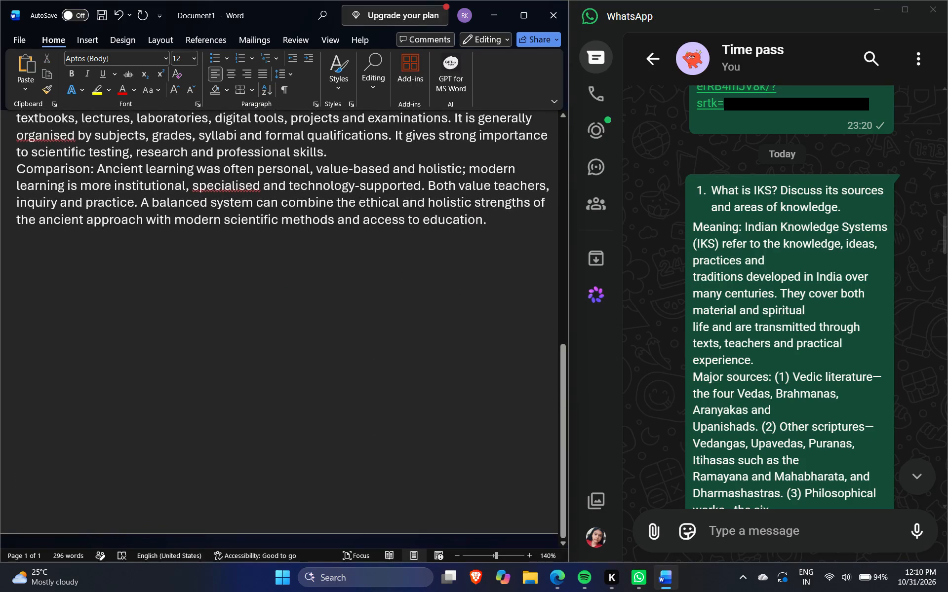
pyautogui.click(492, 222)
pyautogui.moveTo(492, 222); pyautogui.dragTo(270, 102)
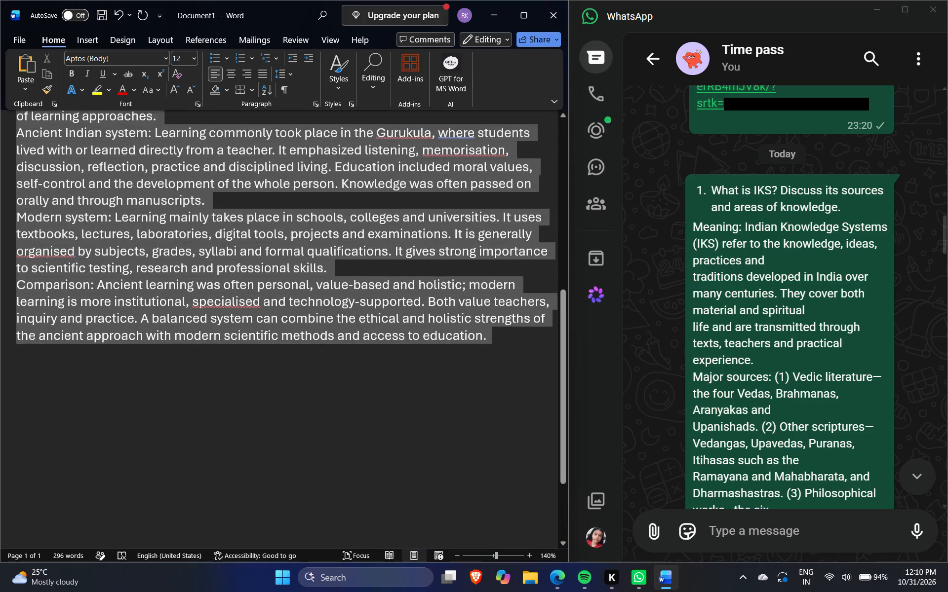
pyautogui.moveTo(270, 102); pyautogui.dragTo(119, 89)
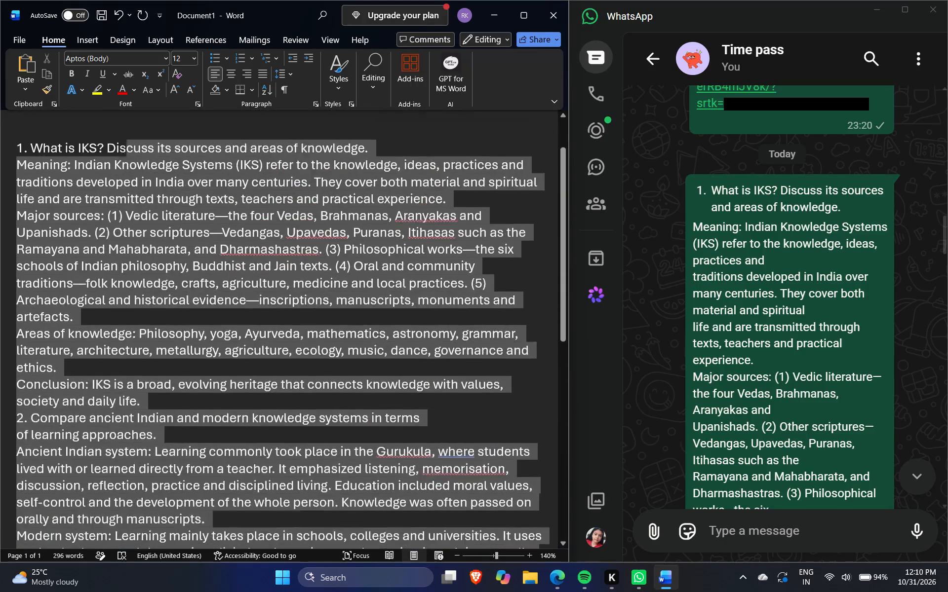
pyautogui.moveTo(119, 89); pyautogui.dragTo(3, 154)
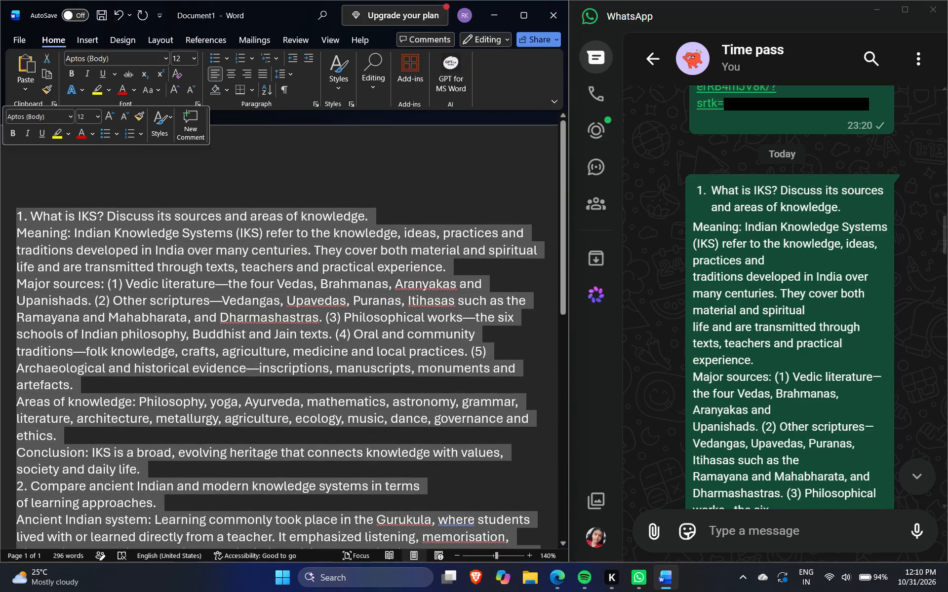
# Set the font size of all the selected question and answer text to 8.
pyautogui.click(99, 115)
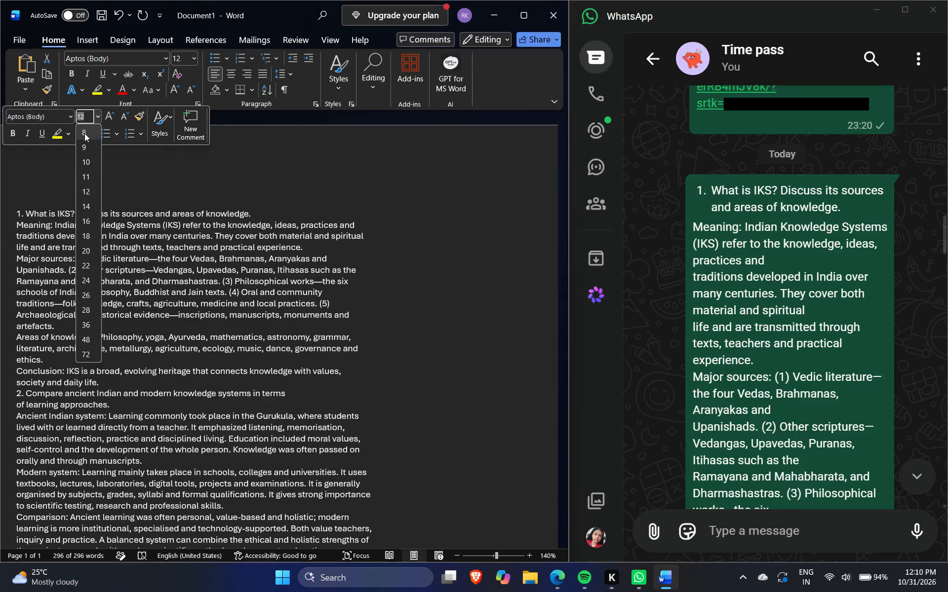
pyautogui.click(84, 133)
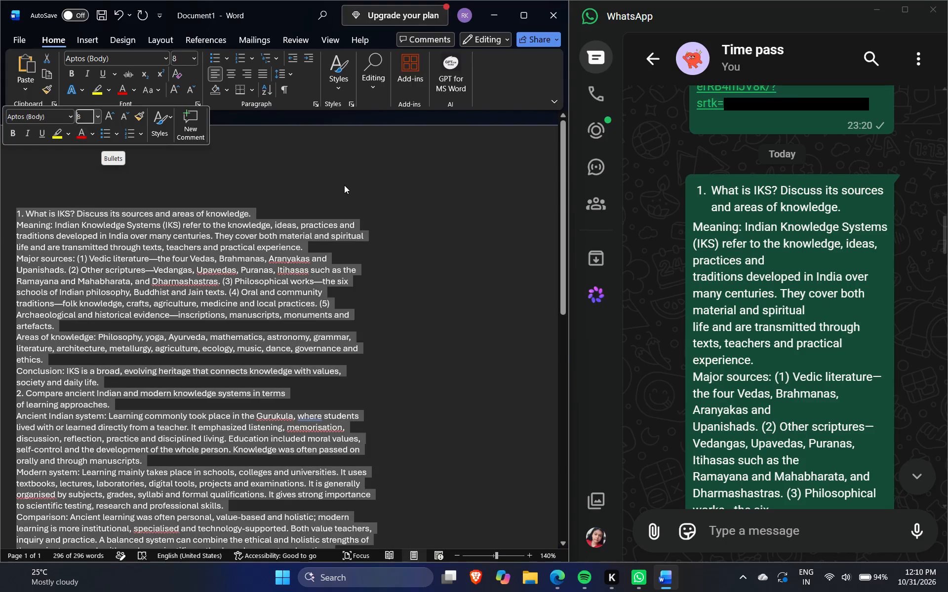
pyautogui.click(346, 185)
pyautogui.scroll(1, 222, 211)
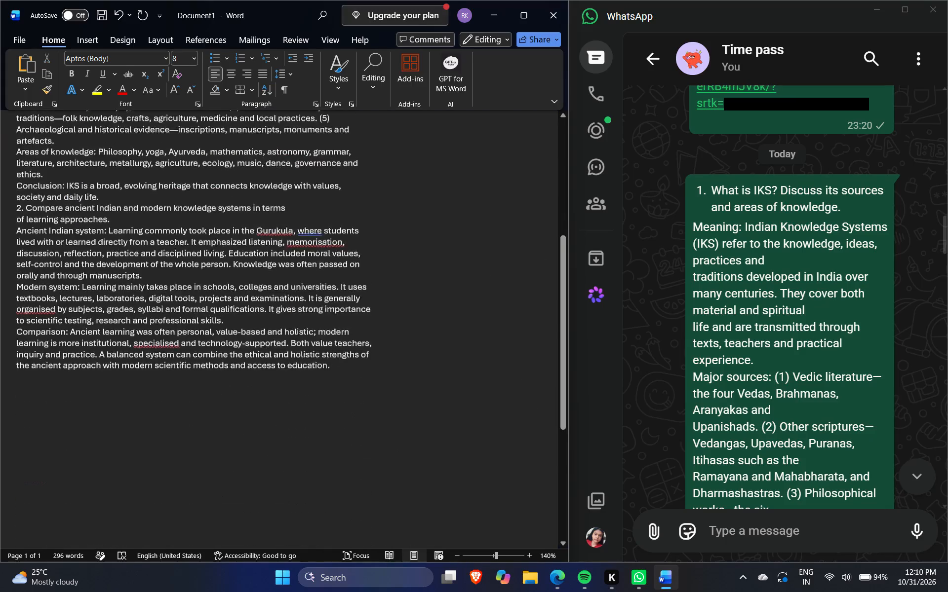
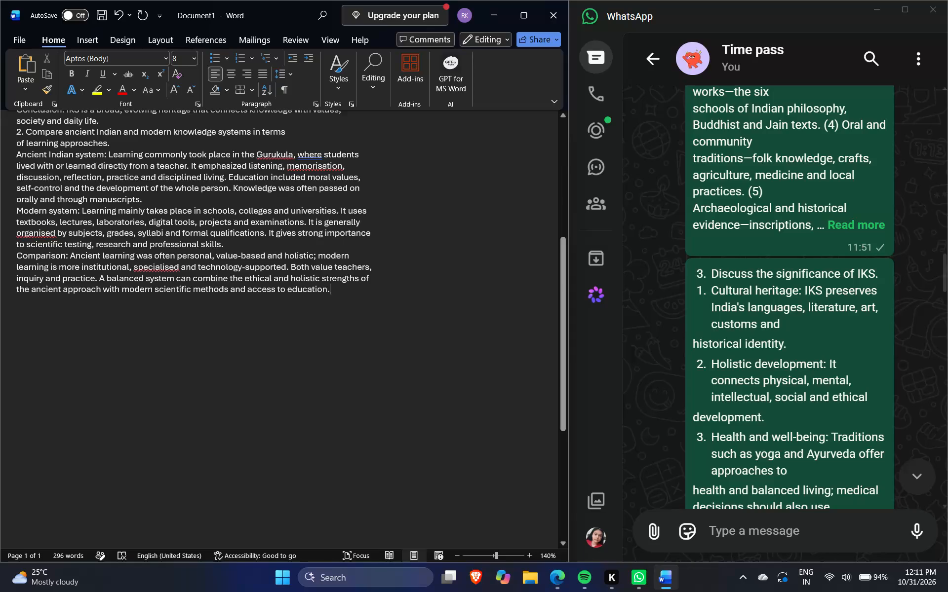
# Paste the copied IKS questions 3 and 4 with their answers on a new line after the "Comparison:" paragraph.
pyautogui.press('Return')
pyautogui.hotkey('ctrl', 'v')
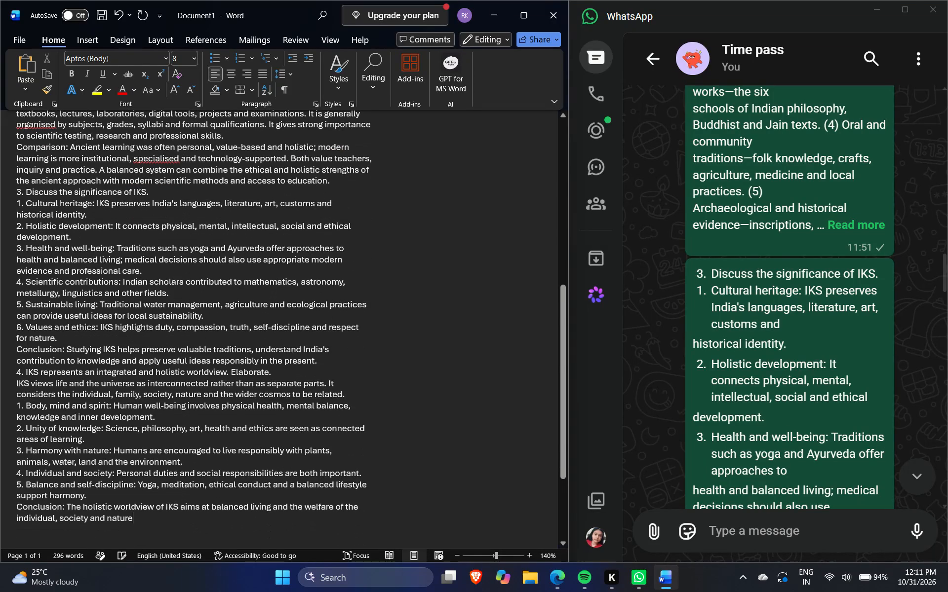
pyautogui.scroll(-1, 275, 414)
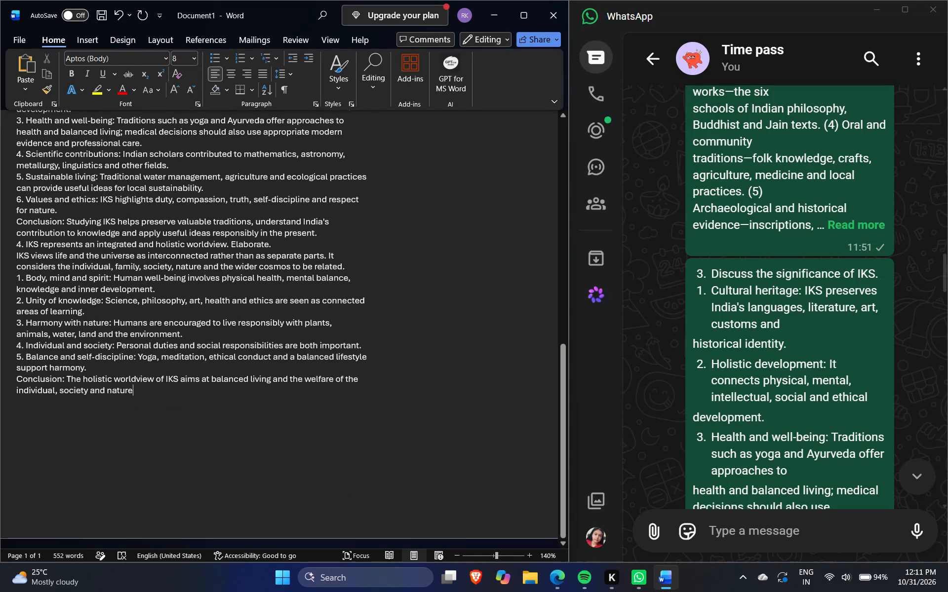
pyautogui.scroll(-1, 275, 414)
# Add a new line after question 4's conclusion and find the chat message starting with question 5, on the origin of IKS.
pyautogui.press('Return')
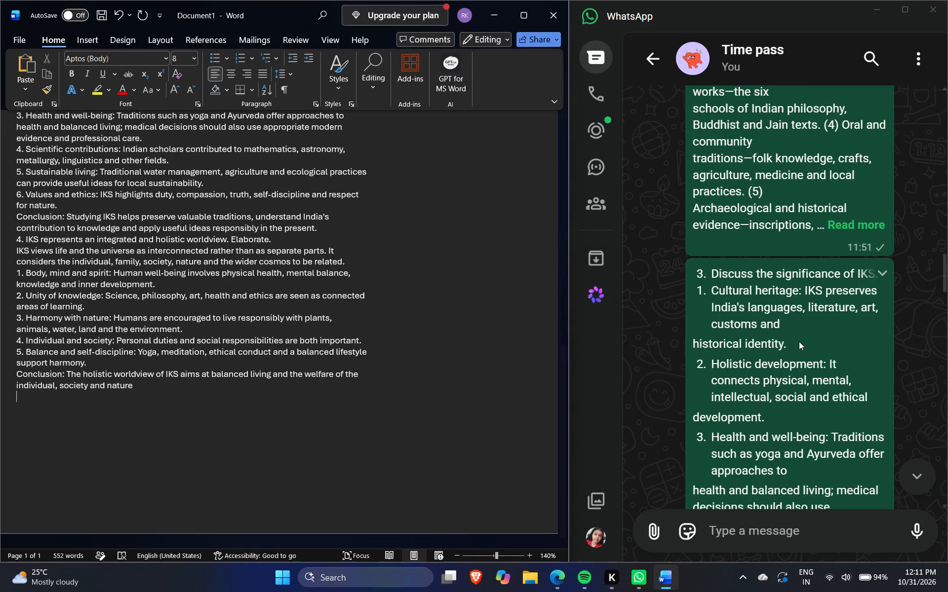
pyautogui.scroll(-2, 799, 341)
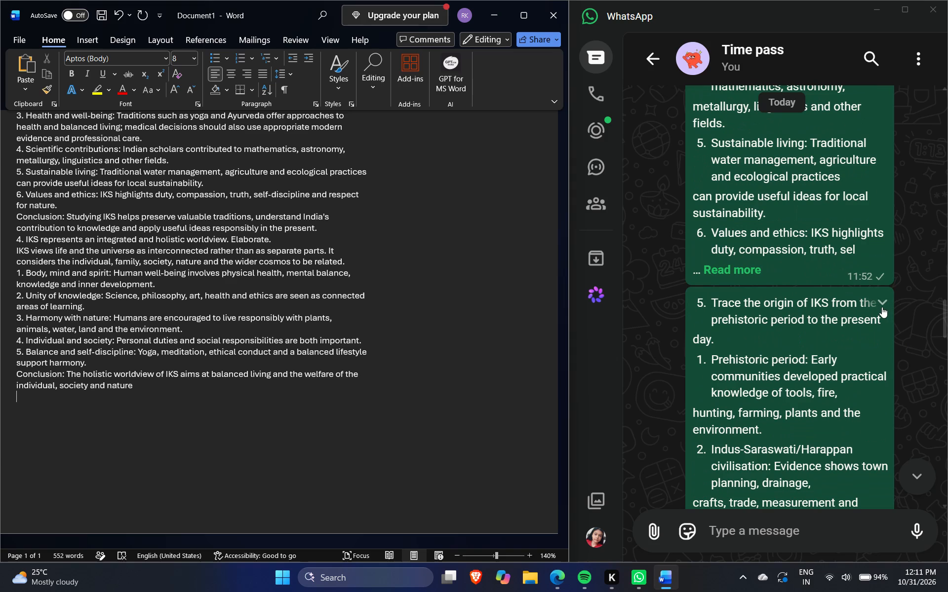
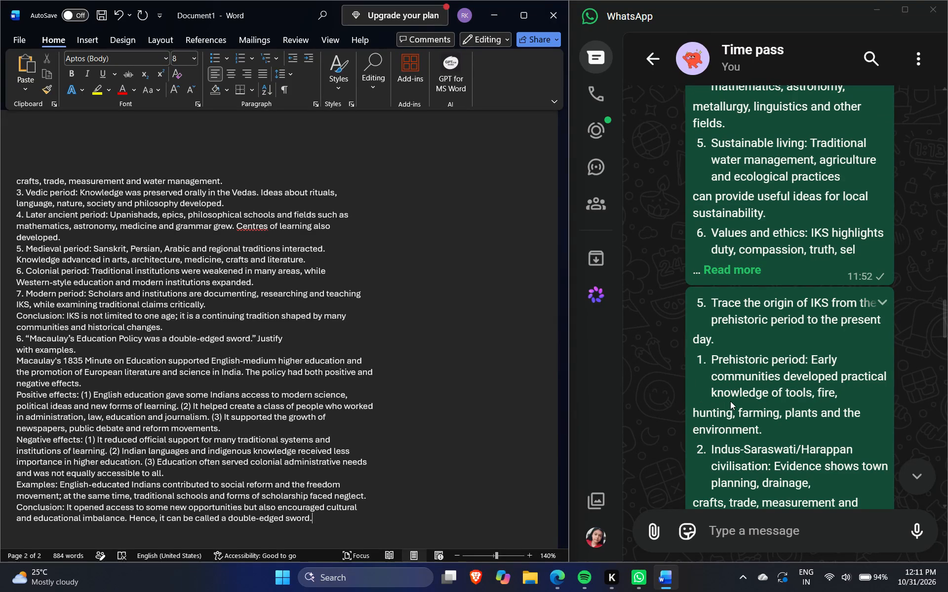
# Find the question 7 message, "What is oral tradition?", in the WhatsApp chat.
pyautogui.scroll(-5, 730, 401)
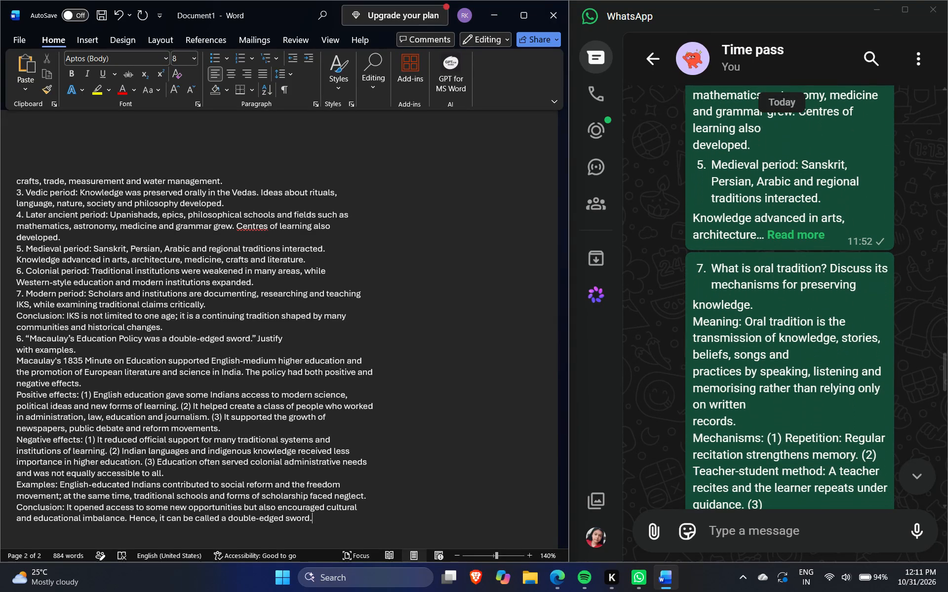
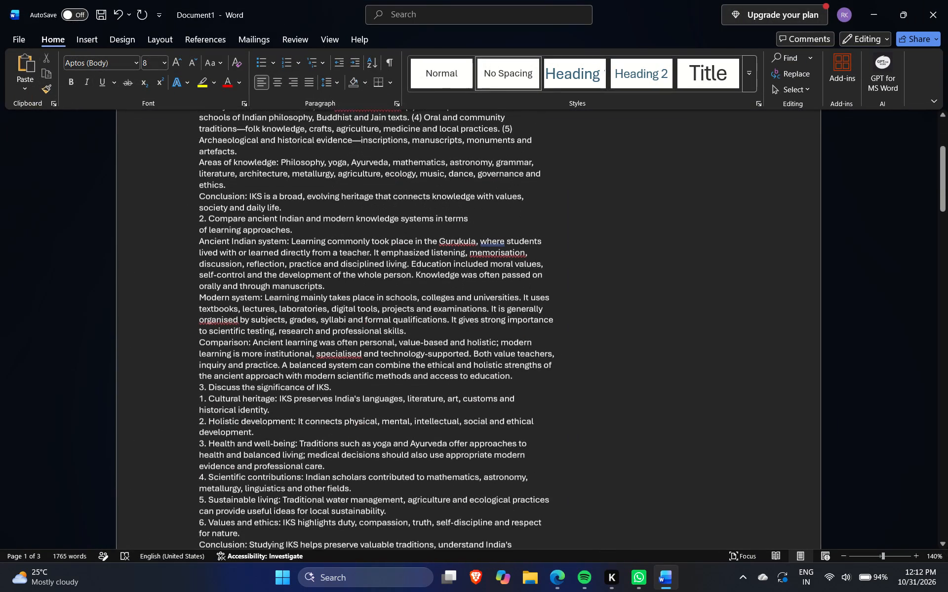
pyautogui.scroll(1, 435, 297)
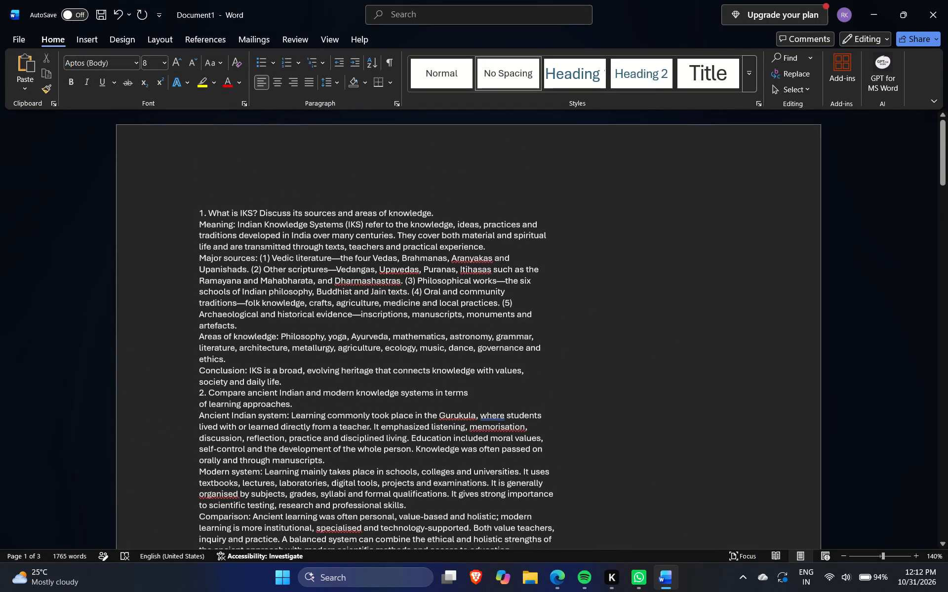
pyautogui.moveTo(197, 209); pyautogui.dragTo(437, 207)
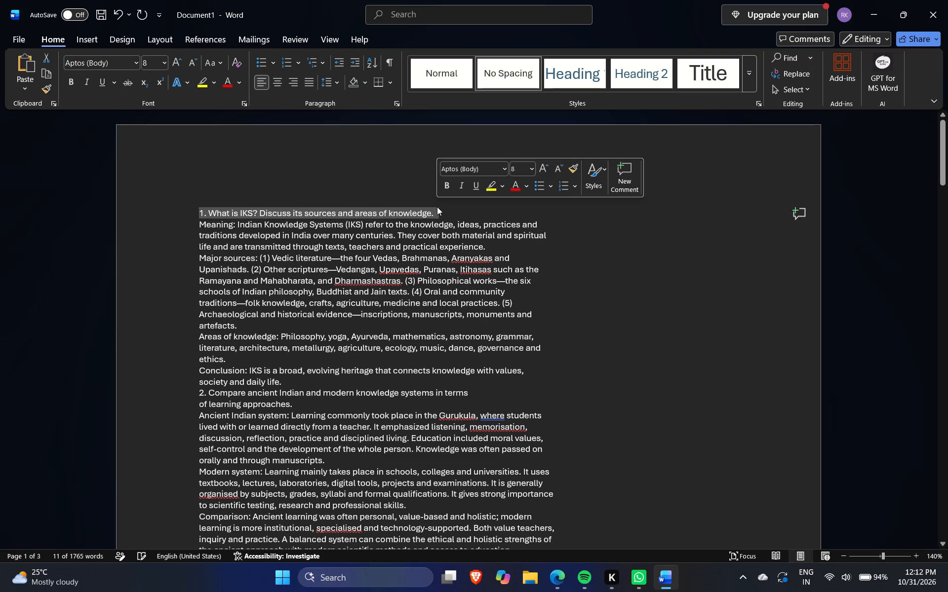
# Apply the red font colour to the question 1 heading, "What is IKS? Discuss its sources and areas of knowledge.".
pyautogui.click(512, 188)
pyautogui.click(310, 140)
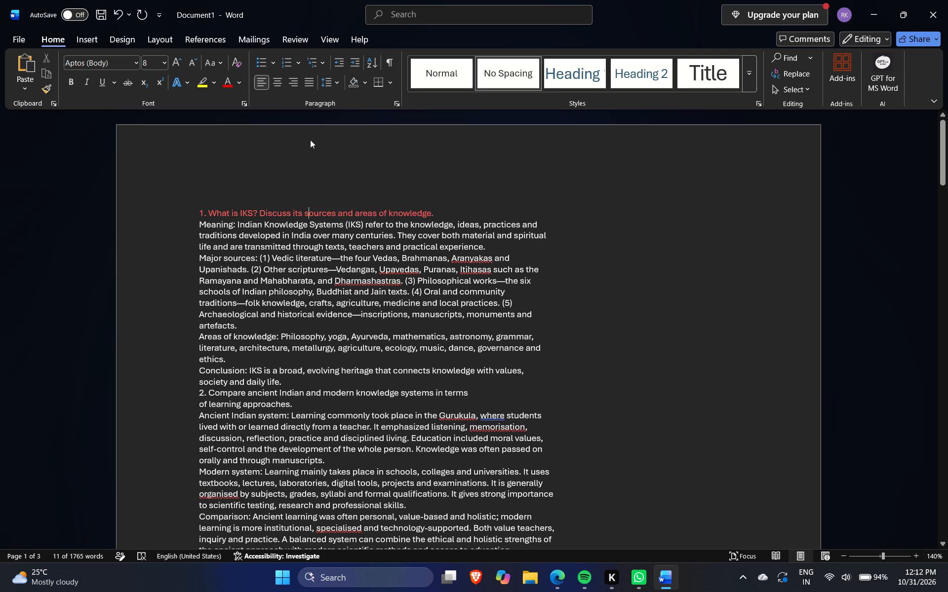
# Colour both lines of the question 2 heading, comparing ancient Indian and modern knowledge systems, red.
pyautogui.scroll(-1, 267, 324)
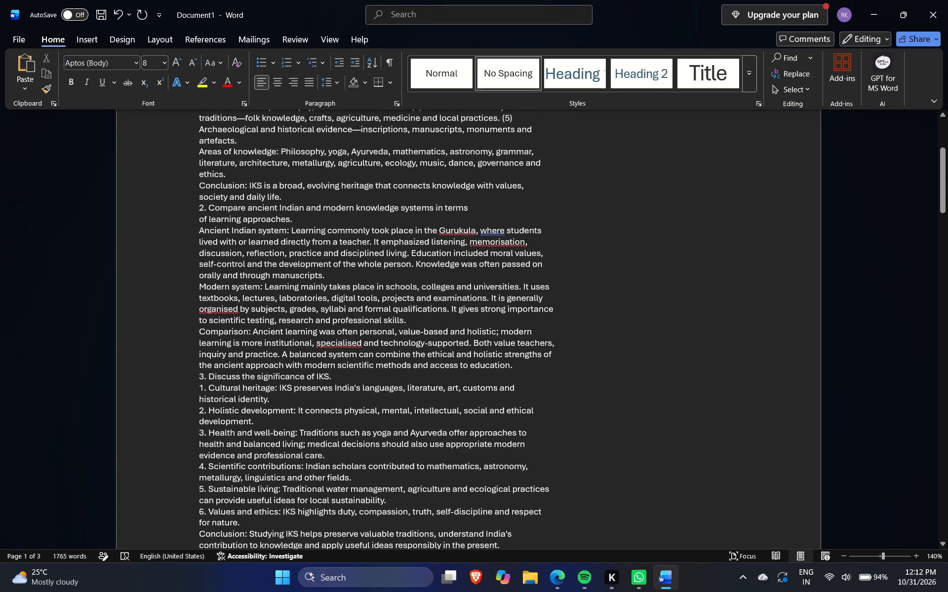
pyautogui.moveTo(197, 207); pyautogui.dragTo(295, 221)
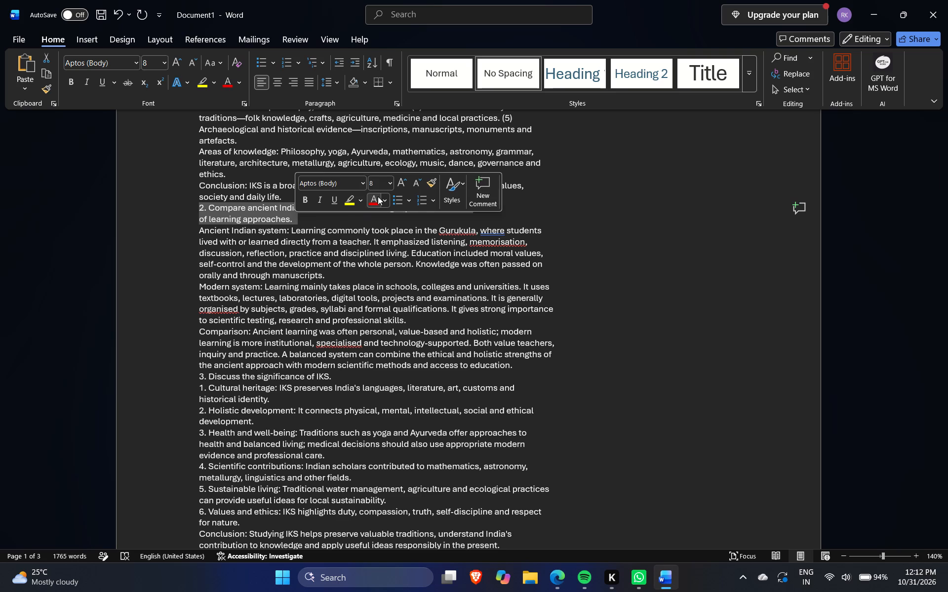
pyautogui.click(378, 196)
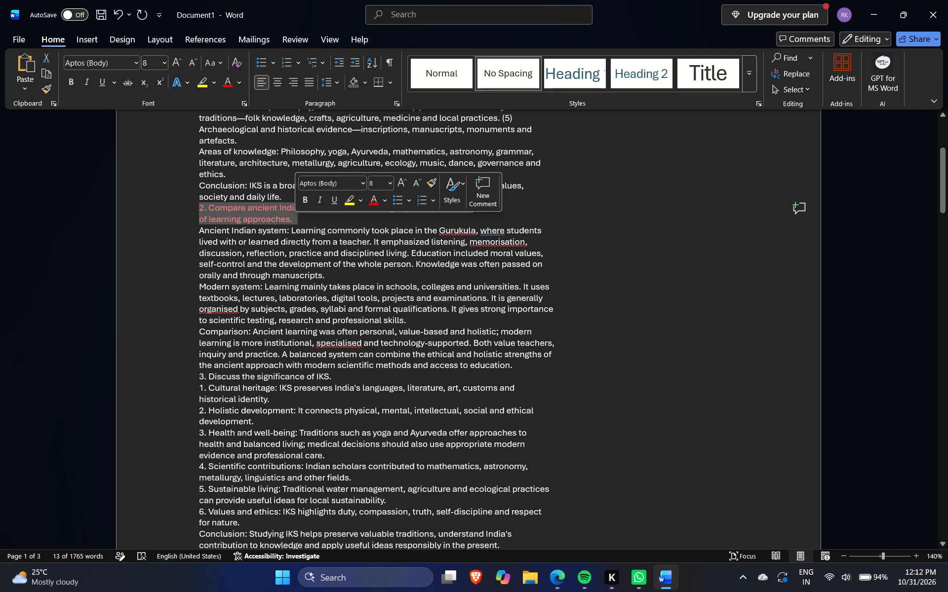
pyautogui.click(316, 225)
# Colour the question 3 heading, "Discuss the significance of IKS.", red.
pyautogui.scroll(-2, 316, 225)
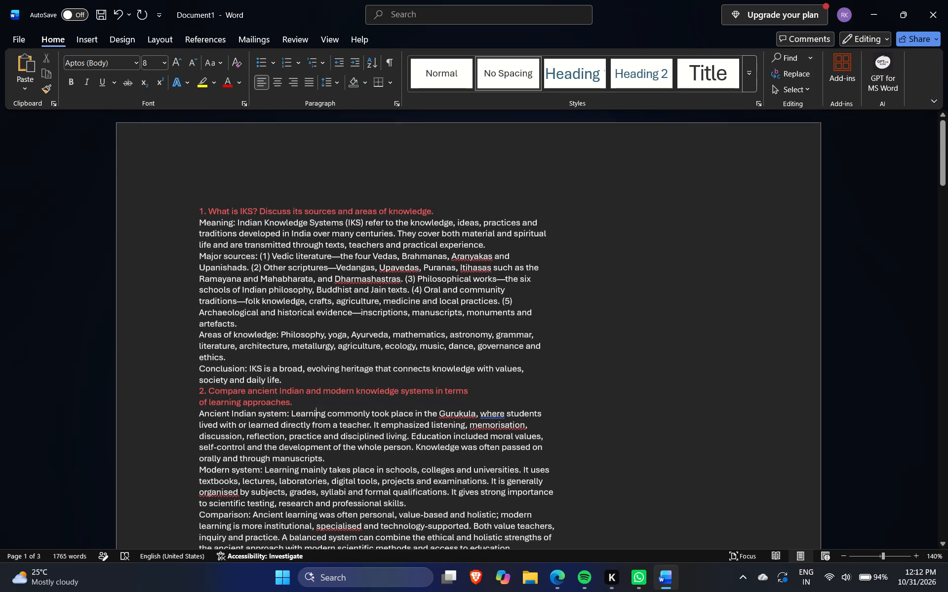
pyautogui.scroll(-1, 316, 225)
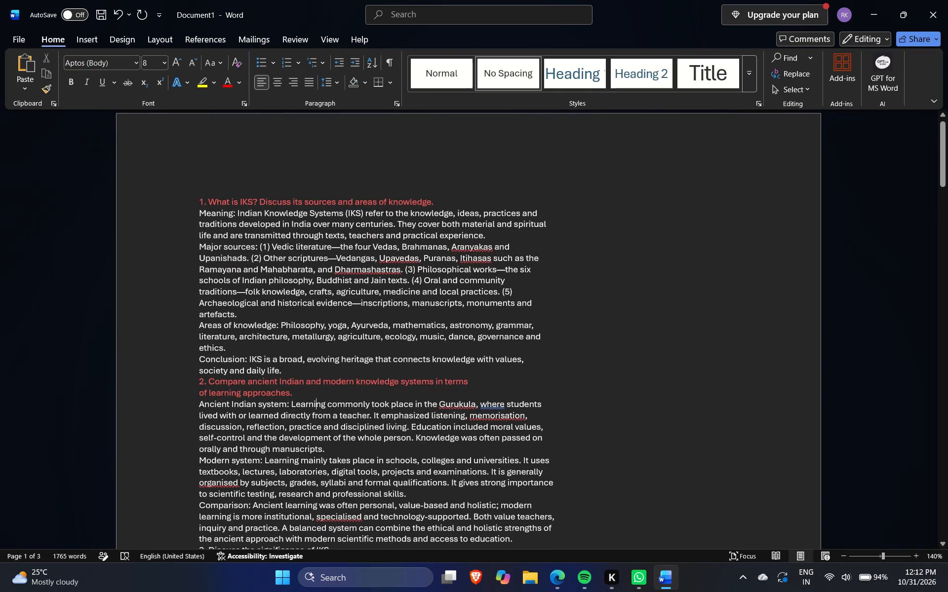
pyautogui.scroll(-1, 316, 225)
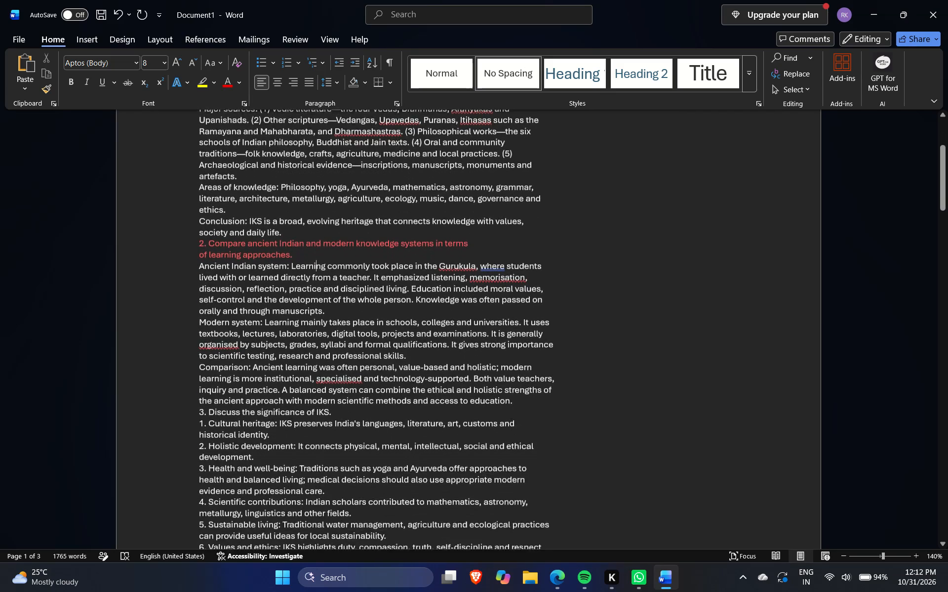
pyautogui.scroll(-1, 316, 225)
pyautogui.scroll(1, 316, 225)
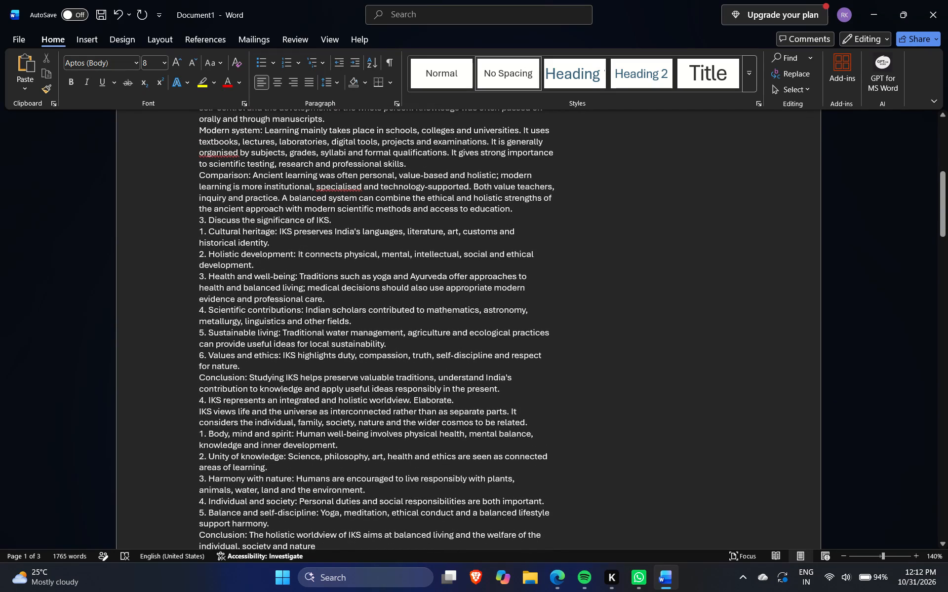
pyautogui.moveTo(196, 220); pyautogui.dragTo(292, 220)
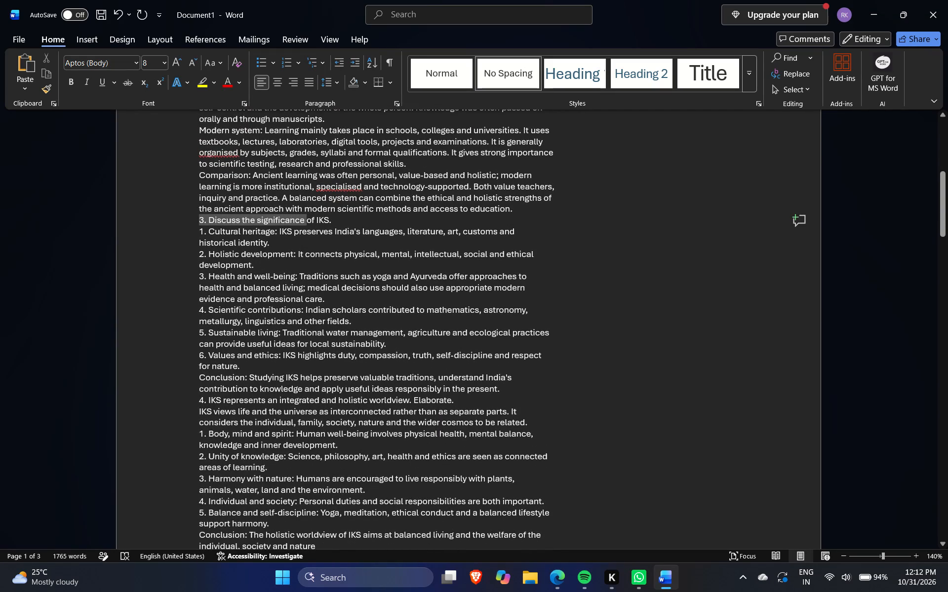
pyautogui.moveTo(292, 220); pyautogui.dragTo(342, 222)
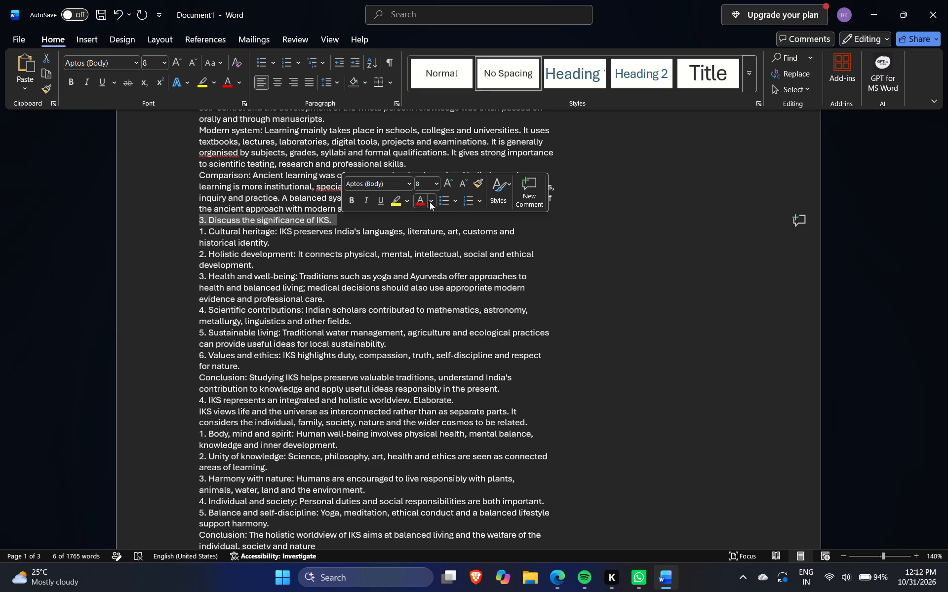
pyautogui.click(414, 201)
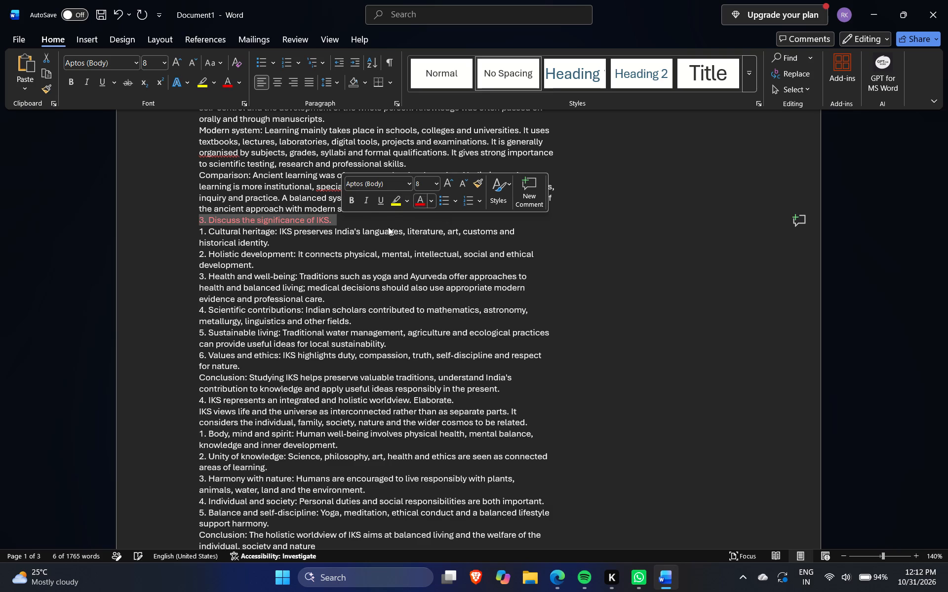
# Colour the question 4 heading, "IKS represents an integrated and holistic worldview. Elaborate.", red, leaving its answer text out.
pyautogui.scroll(-1, 304, 328)
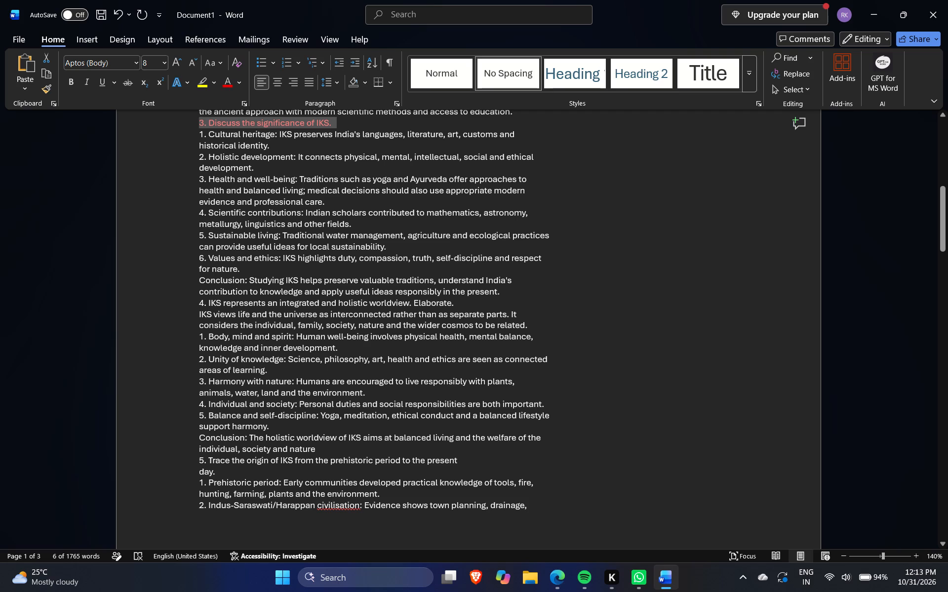
pyautogui.moveTo(199, 301); pyautogui.dragTo(285, 315)
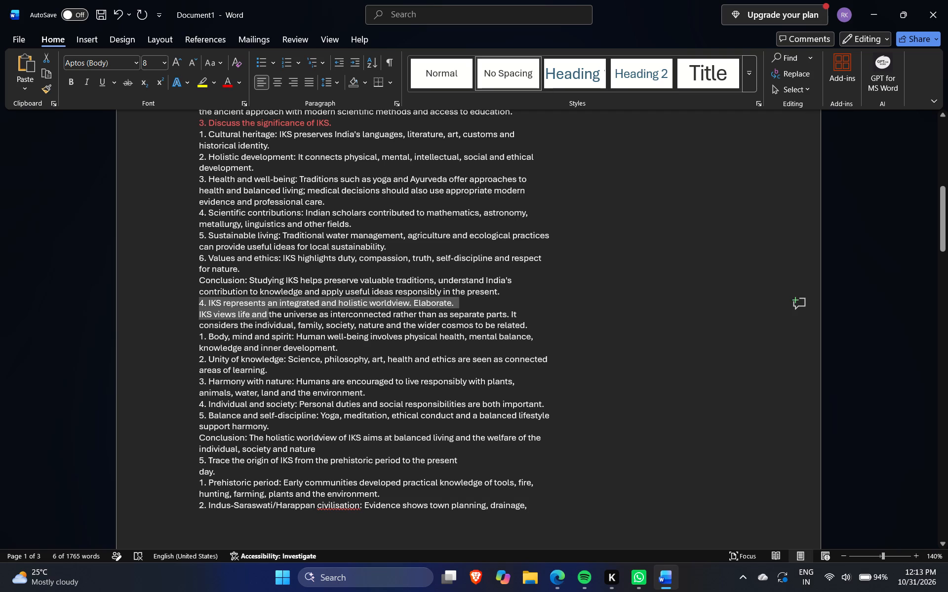
pyautogui.moveTo(285, 315); pyautogui.dragTo(505, 317)
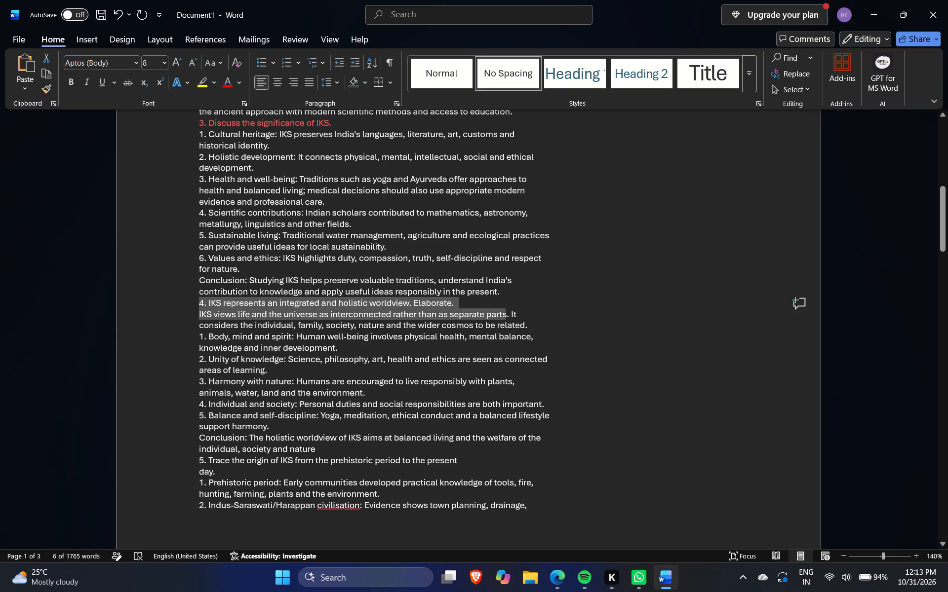
pyautogui.moveTo(505, 317); pyautogui.dragTo(458, 294)
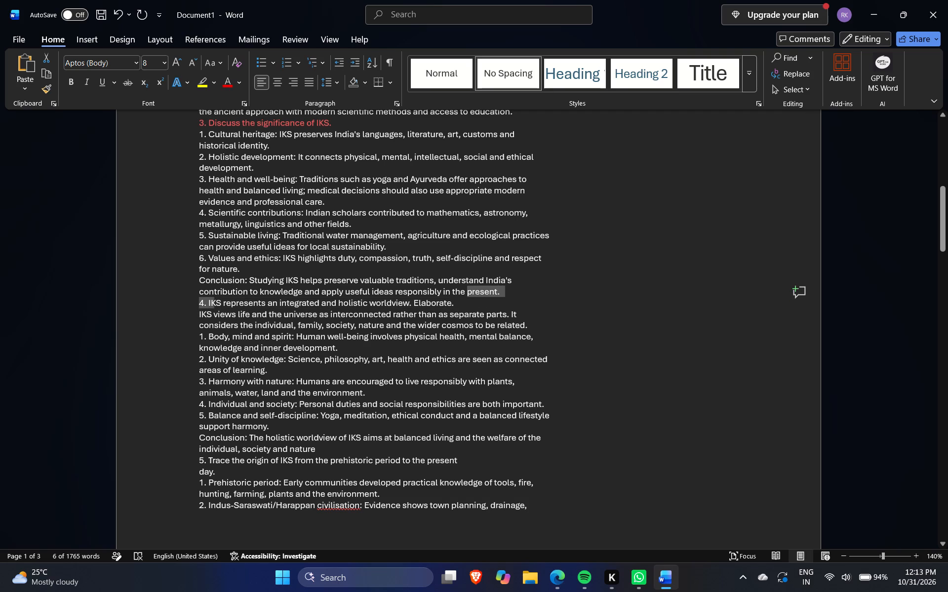
pyautogui.moveTo(458, 294); pyautogui.dragTo(457, 305)
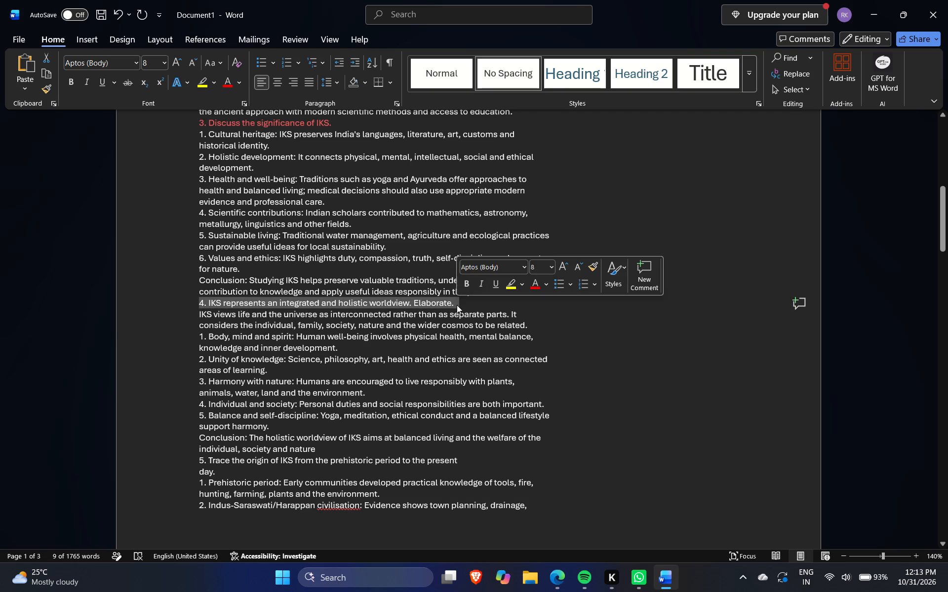
pyautogui.click(533, 284)
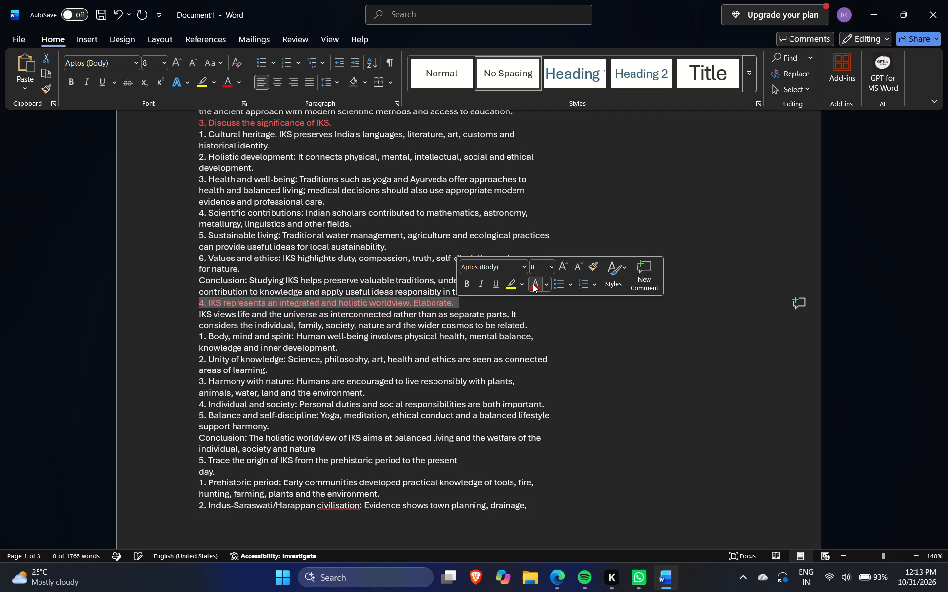
pyautogui.click(563, 350)
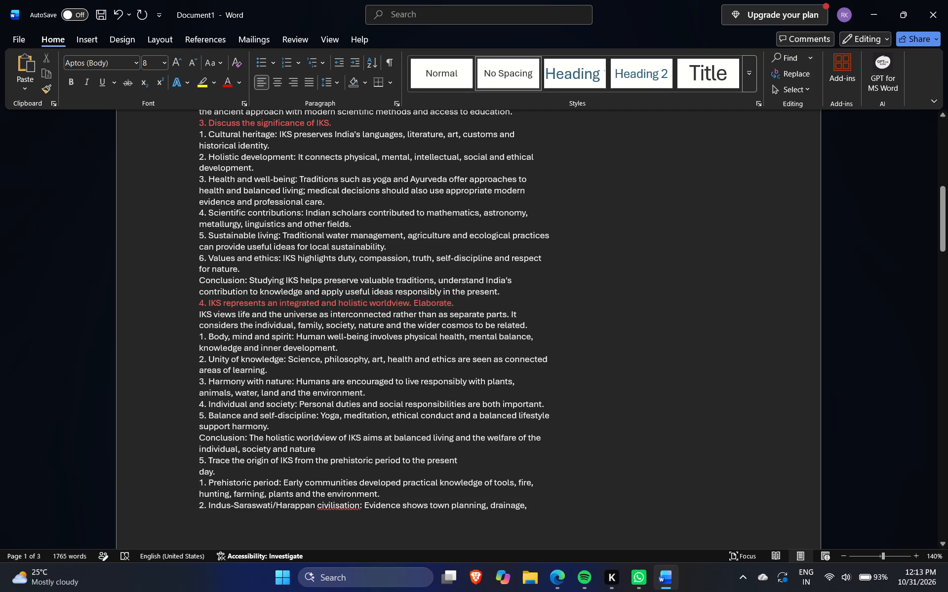
# Join the stray word "day." onto the first line of the question 5 heading, separated by a space.
pyautogui.scroll(-3, 385, 399)
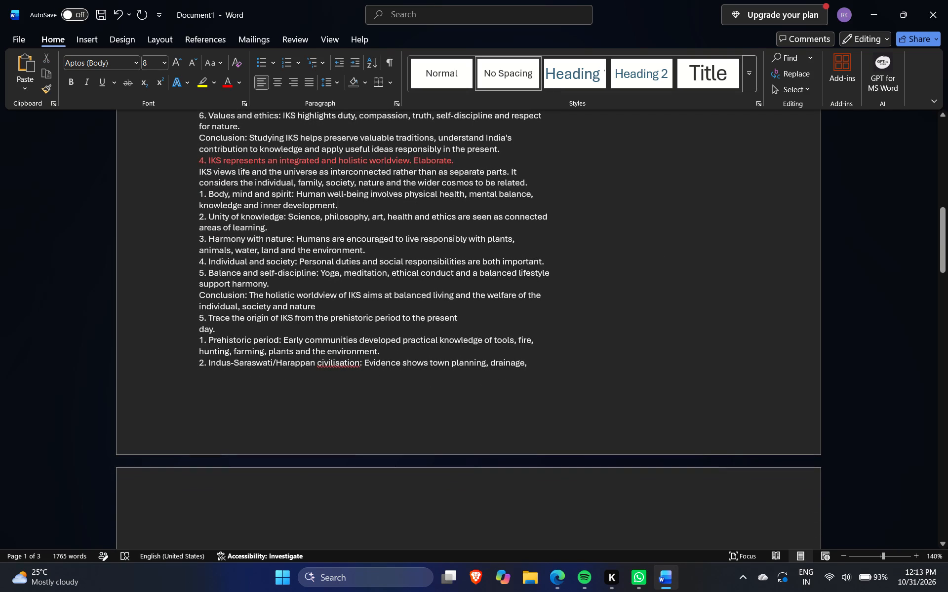
pyautogui.scroll(-3, 295, 368)
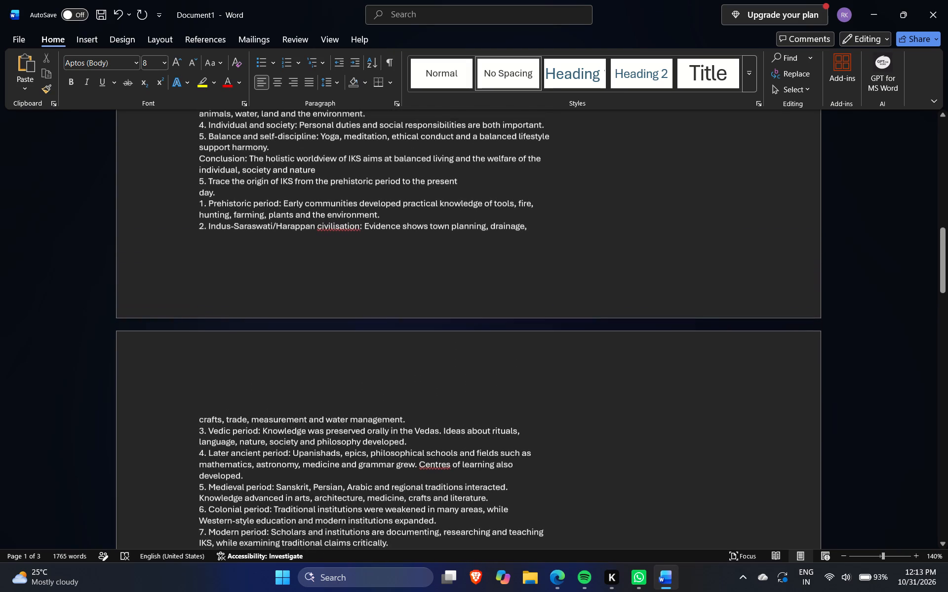
pyautogui.click(198, 193)
pyautogui.press('BackSpace')
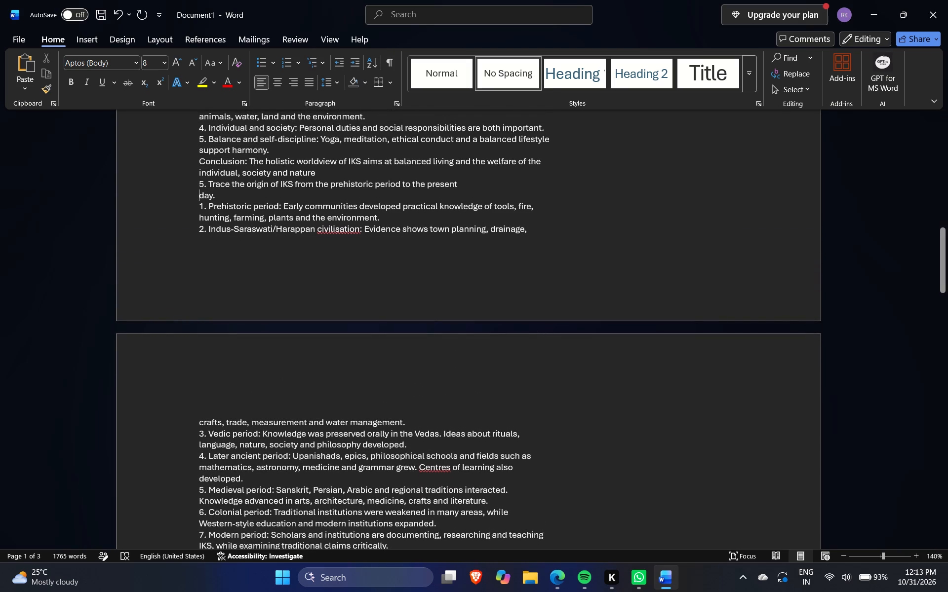
pyautogui.press('space')
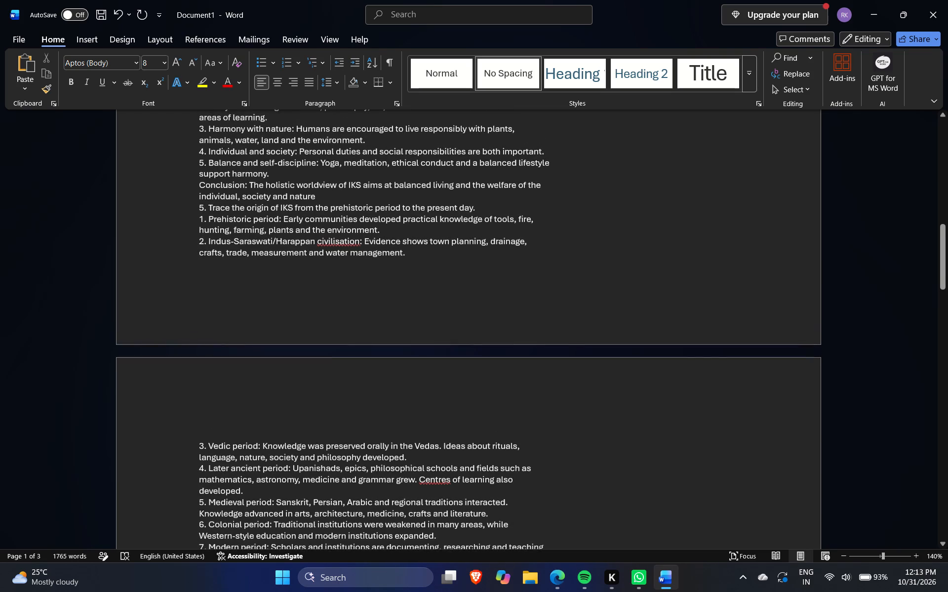
# Colour the question 5 heading, about tracing the origin of IKS to the present day, red.
pyautogui.moveTo(196, 183); pyautogui.dragTo(200, 183)
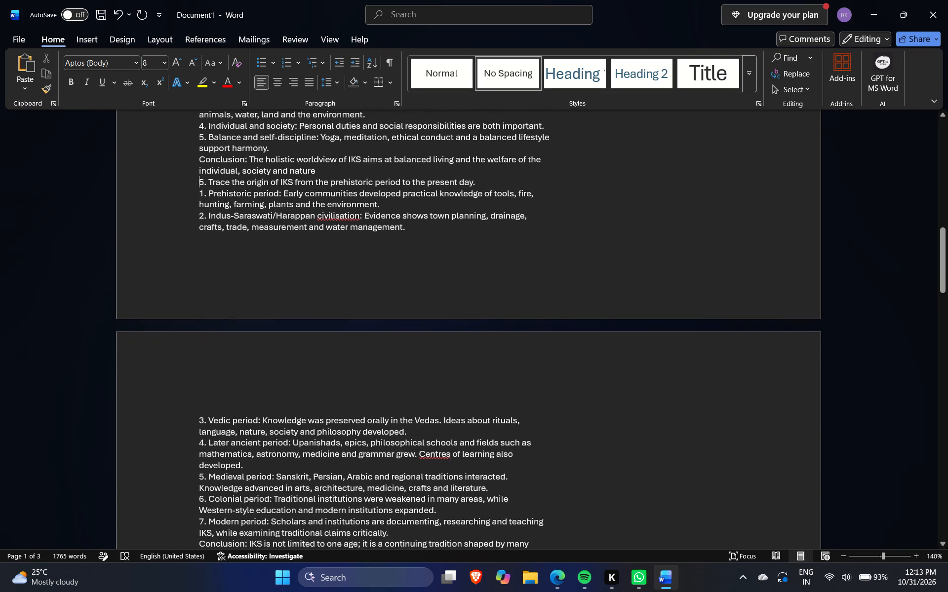
pyautogui.moveTo(200, 183); pyautogui.dragTo(478, 183)
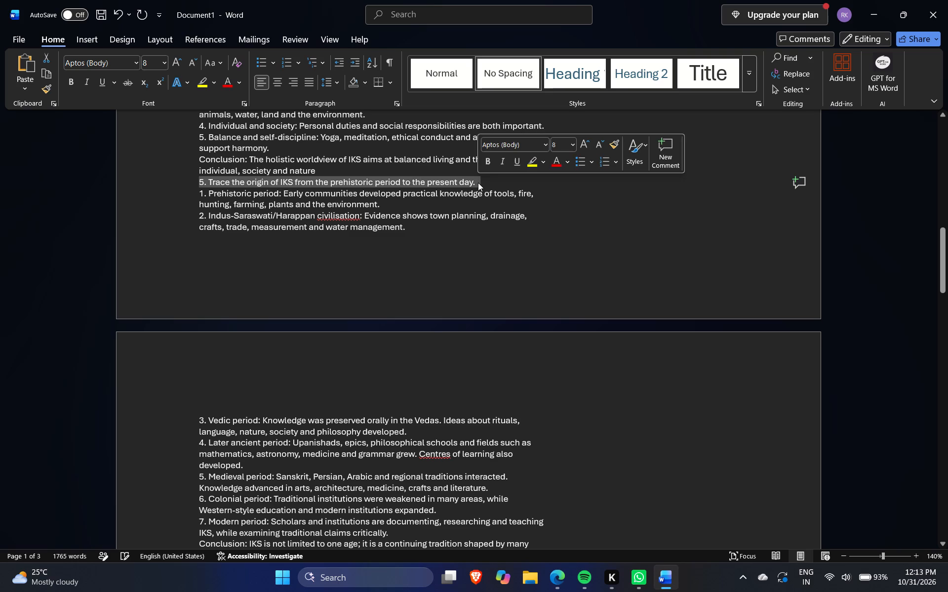
pyautogui.click(553, 165)
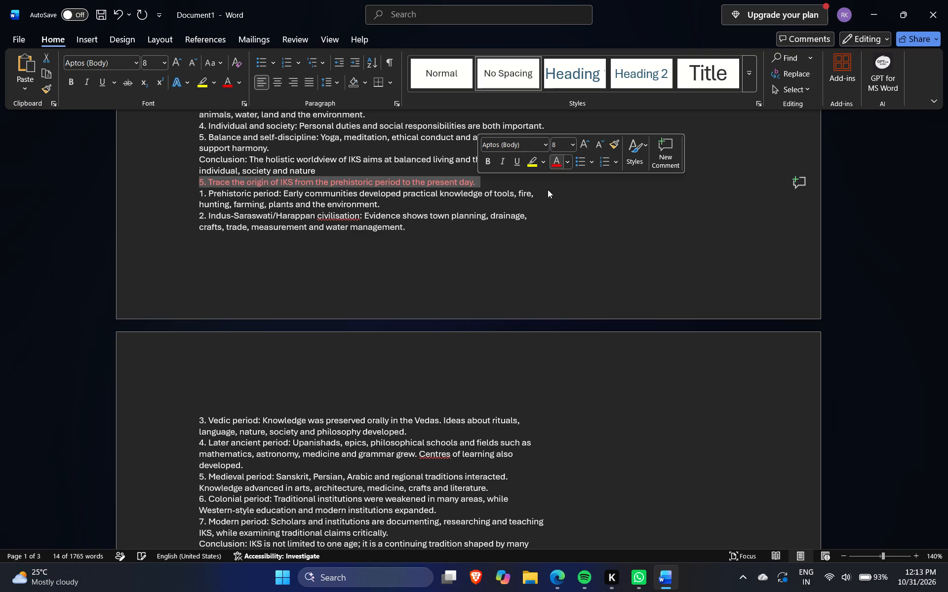
# Colour both lines of the question 6 heading about Macaulay's Education Policy red.
pyautogui.scroll(-3, 546, 293)
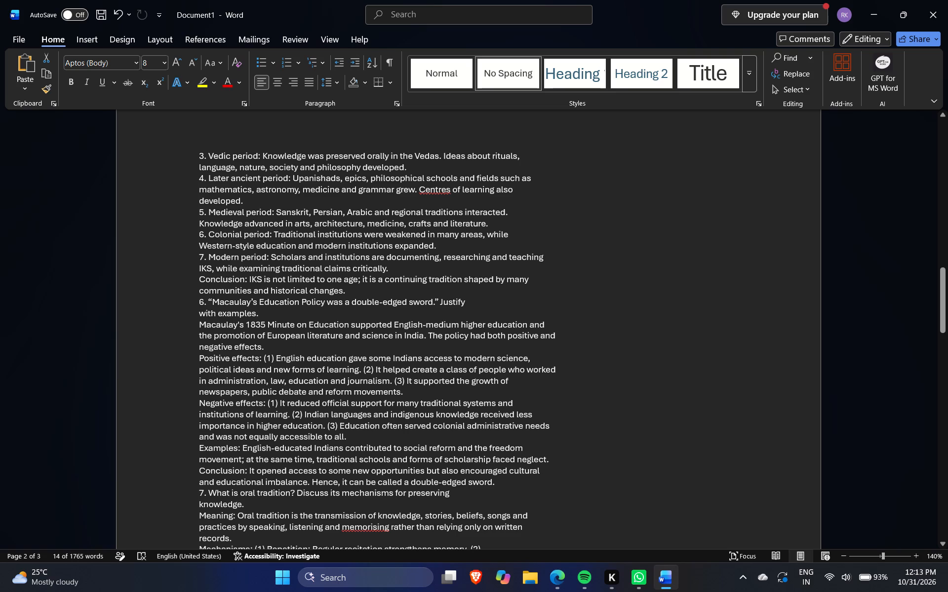
pyautogui.moveTo(193, 300); pyautogui.dragTo(262, 315)
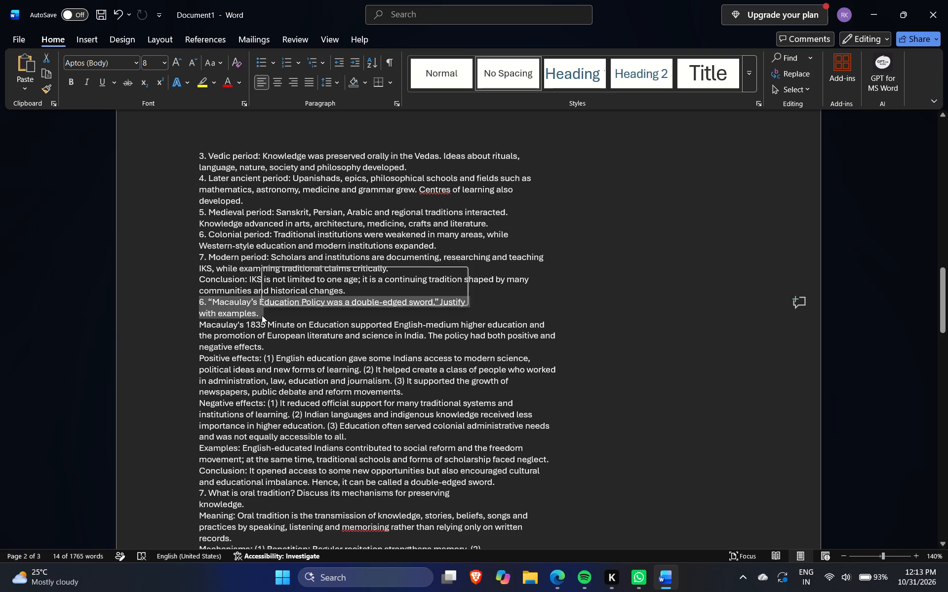
pyautogui.click(340, 293)
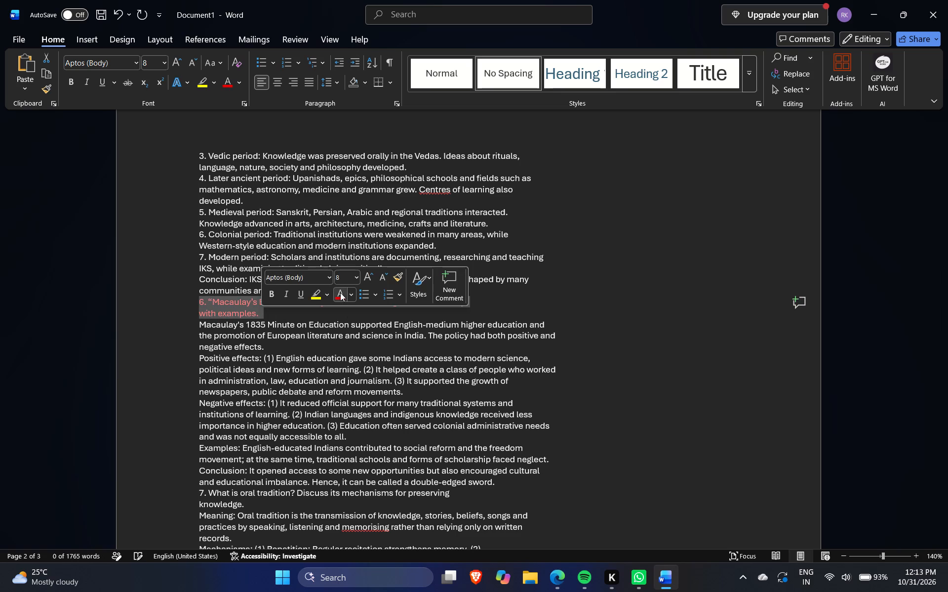
# Join "with examples." onto the first line of the question 6 heading, separated by a space.
pyautogui.click(180, 298)
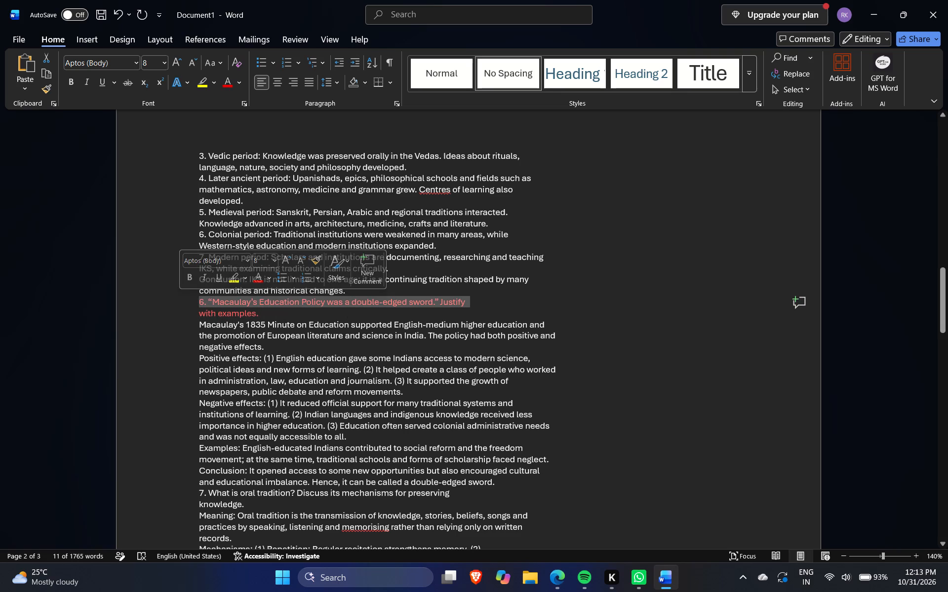
pyautogui.click(194, 314)
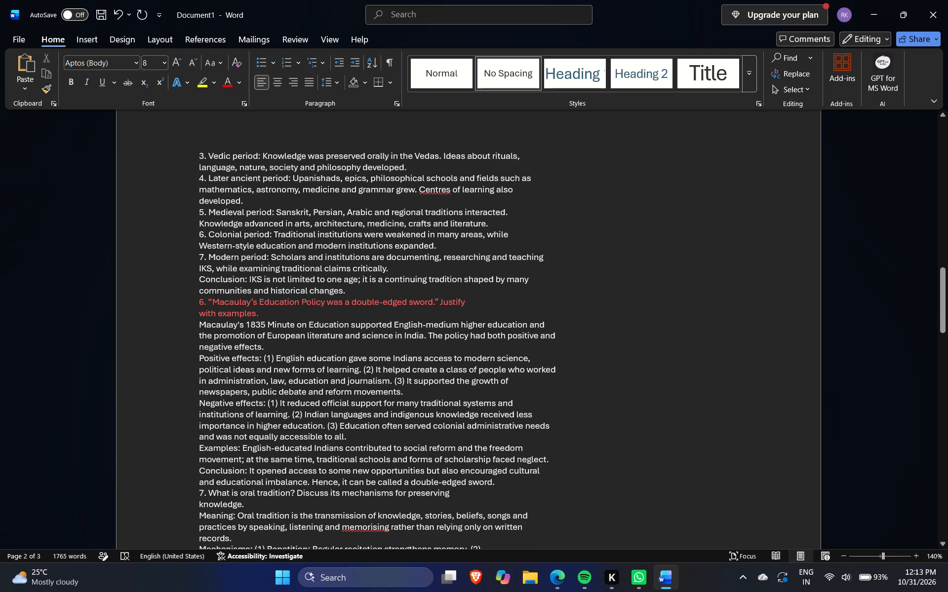
pyautogui.press('BackSpace')
pyautogui.press('space')
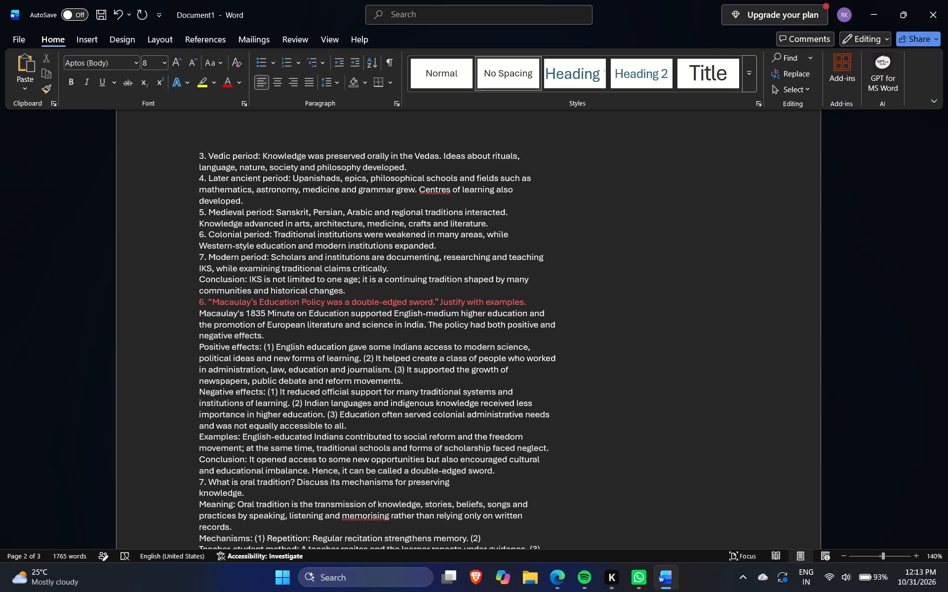
# Join "knowledge." onto the first line of the question 7 heading about oral tradition, separated by a space.
pyautogui.scroll(-2, 198, 347)
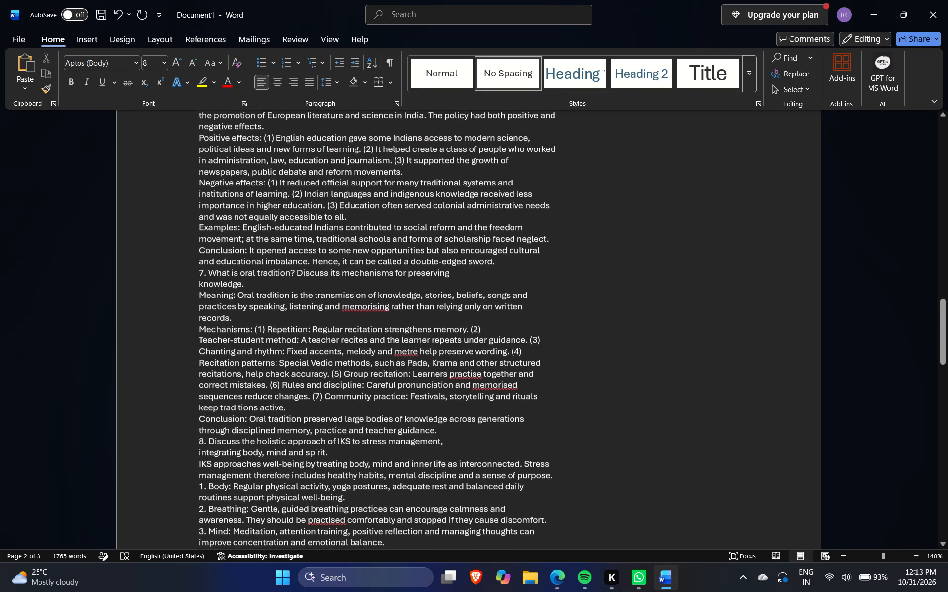
pyautogui.click(195, 279)
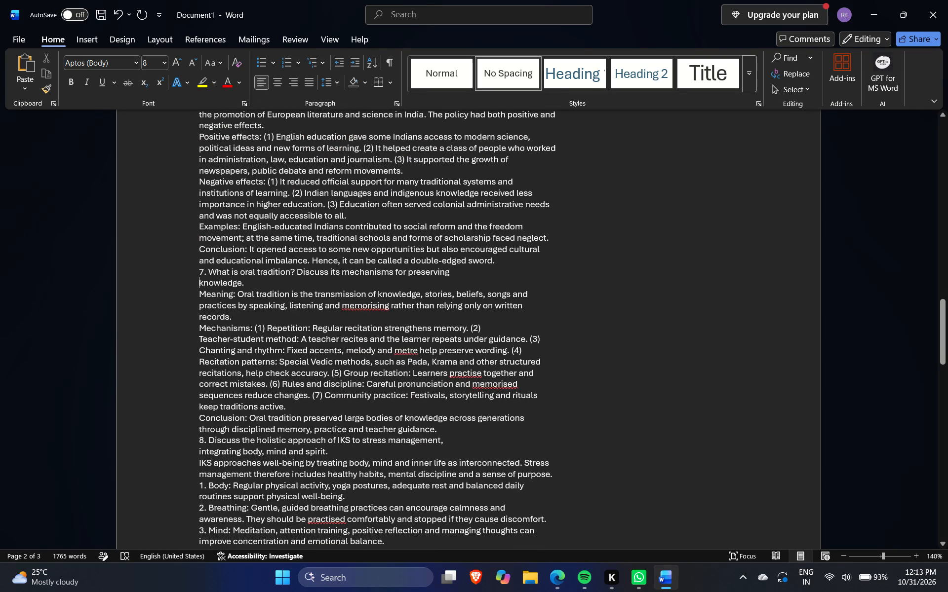
pyautogui.press('BackSpace')
pyautogui.press('space')
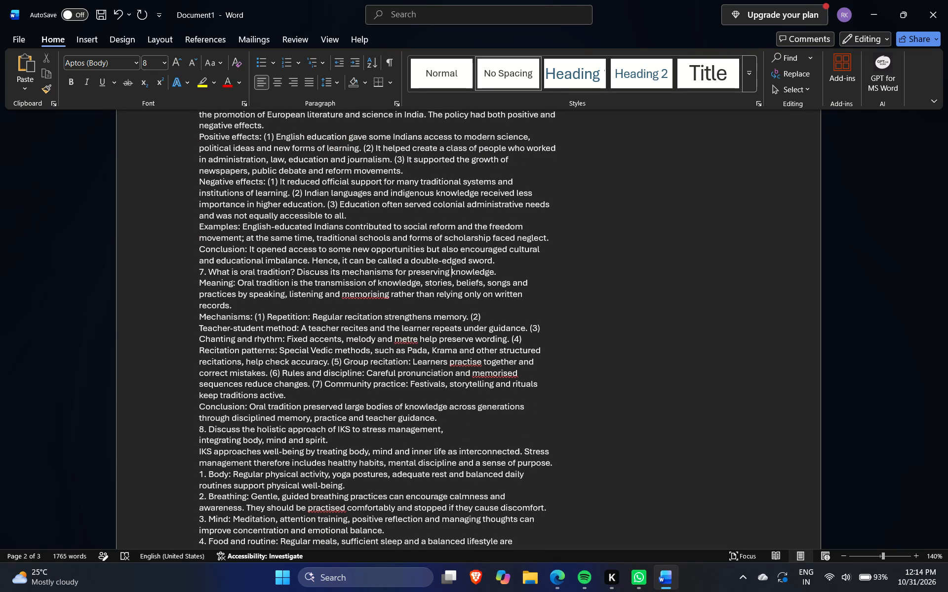
# Colour the question 7 heading about oral tradition and its mechanisms for preserving knowledge red.
pyautogui.moveTo(196, 268); pyautogui.dragTo(200, 269)
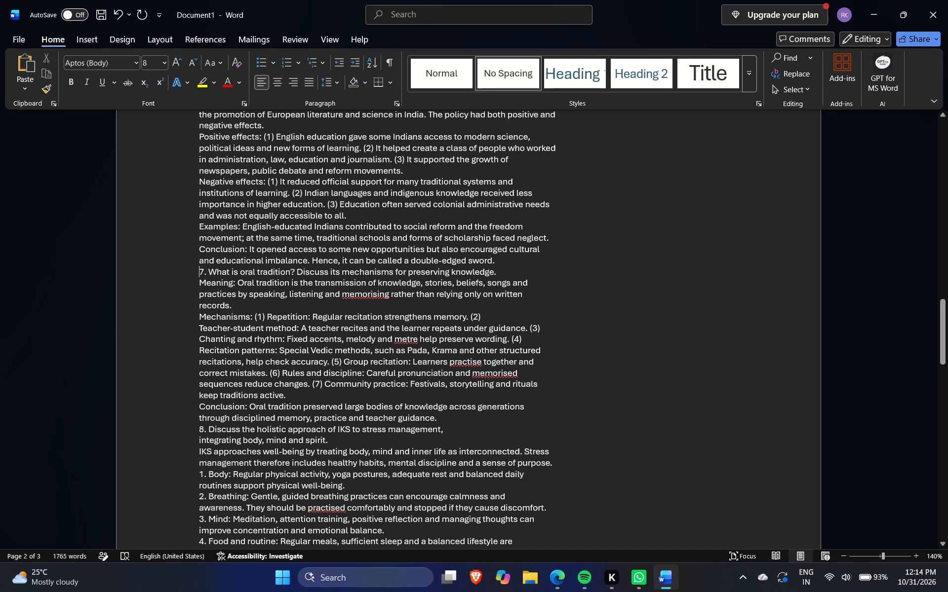
pyautogui.moveTo(200, 269); pyautogui.dragTo(510, 272)
pyautogui.click(586, 255)
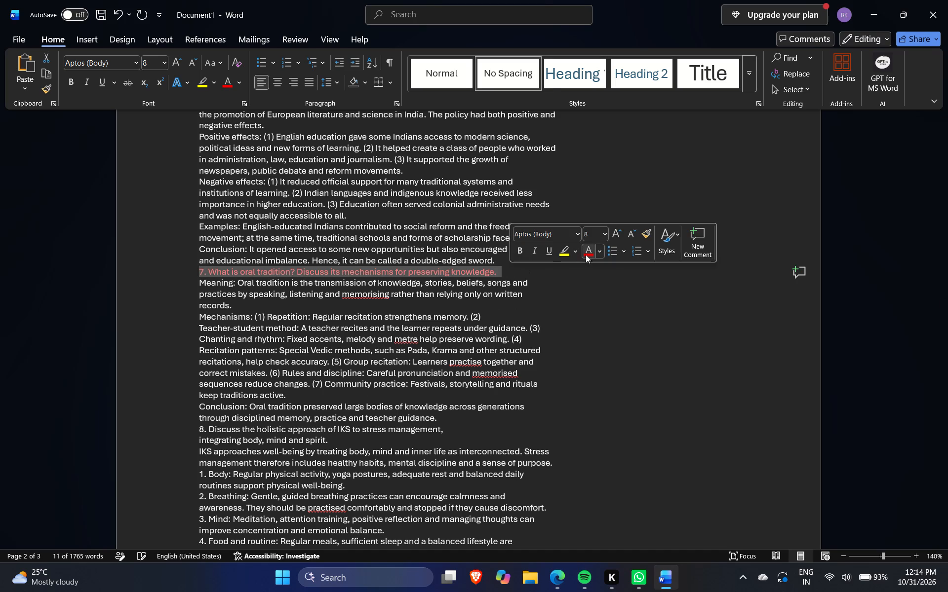
pyautogui.click(612, 316)
# In the question 7 answer, join "records." and "keep traditions active." onto the lines before them, each separated by a space.
pyautogui.scroll(-1, 581, 356)
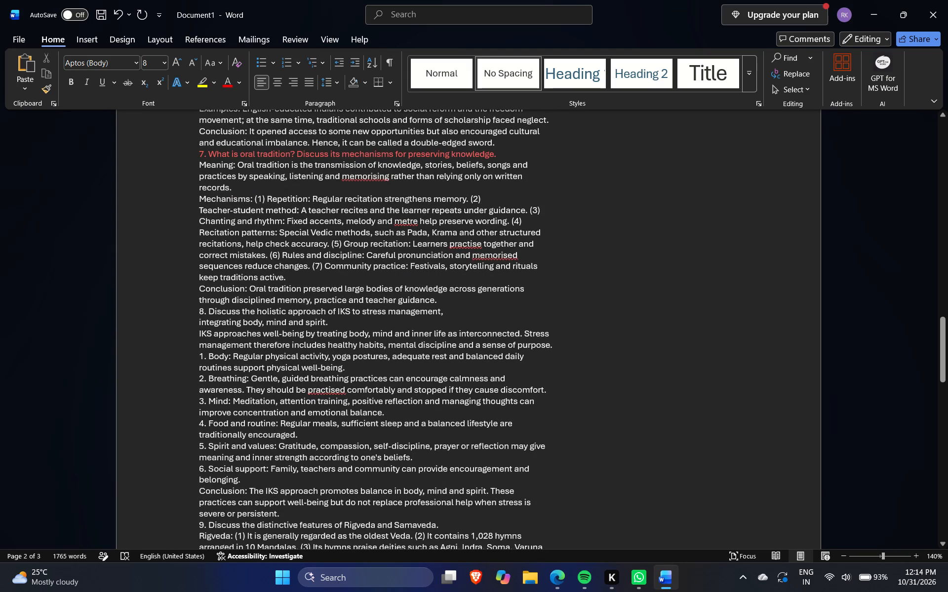
pyautogui.click(197, 187)
pyautogui.press('BackSpace')
pyautogui.press('space')
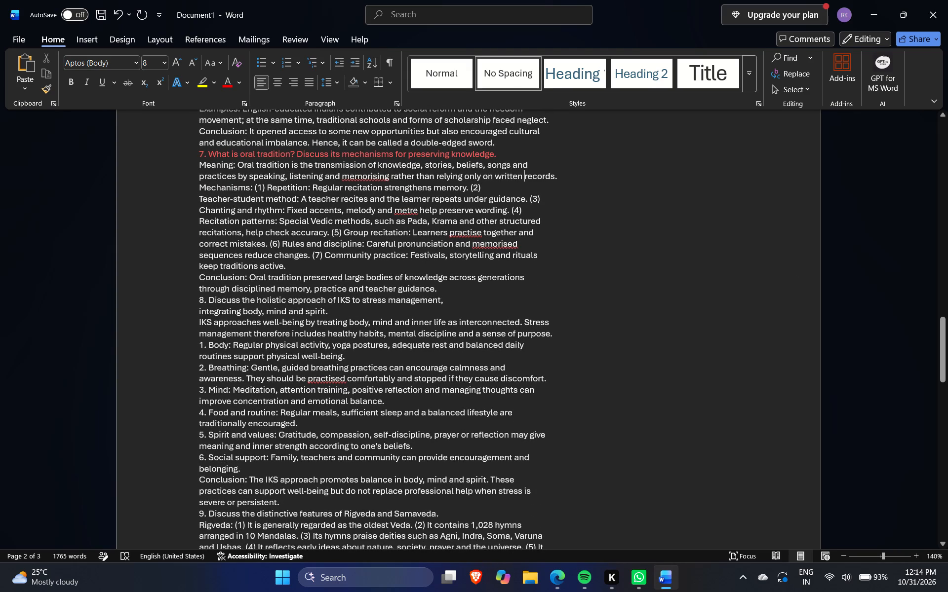
pyautogui.click(195, 263)
pyautogui.press('BackSpace')
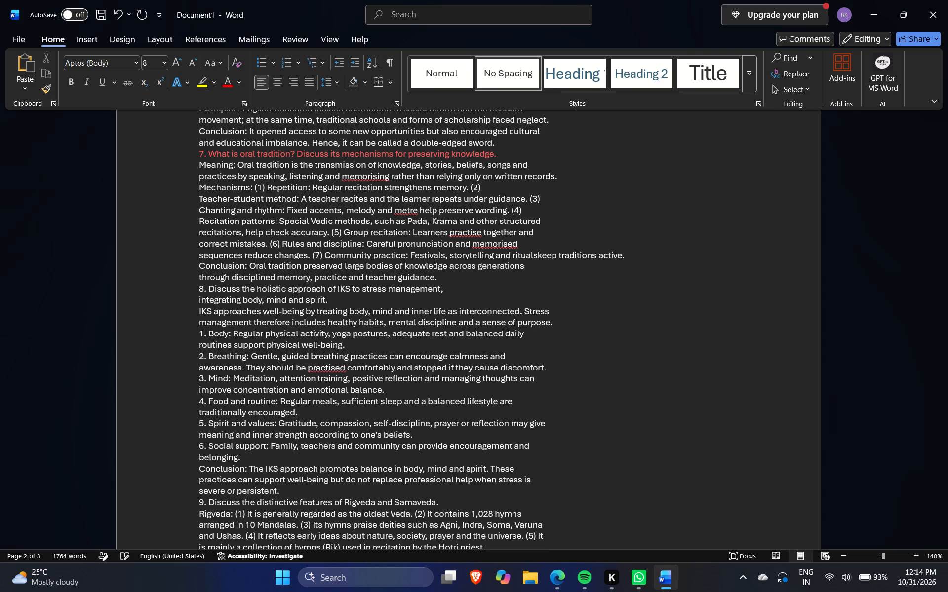
pyautogui.press('space')
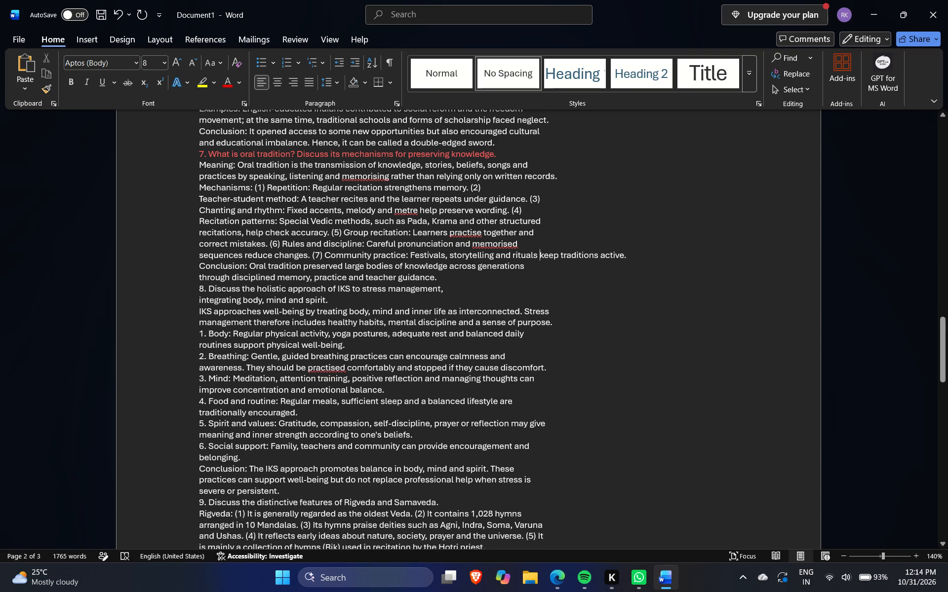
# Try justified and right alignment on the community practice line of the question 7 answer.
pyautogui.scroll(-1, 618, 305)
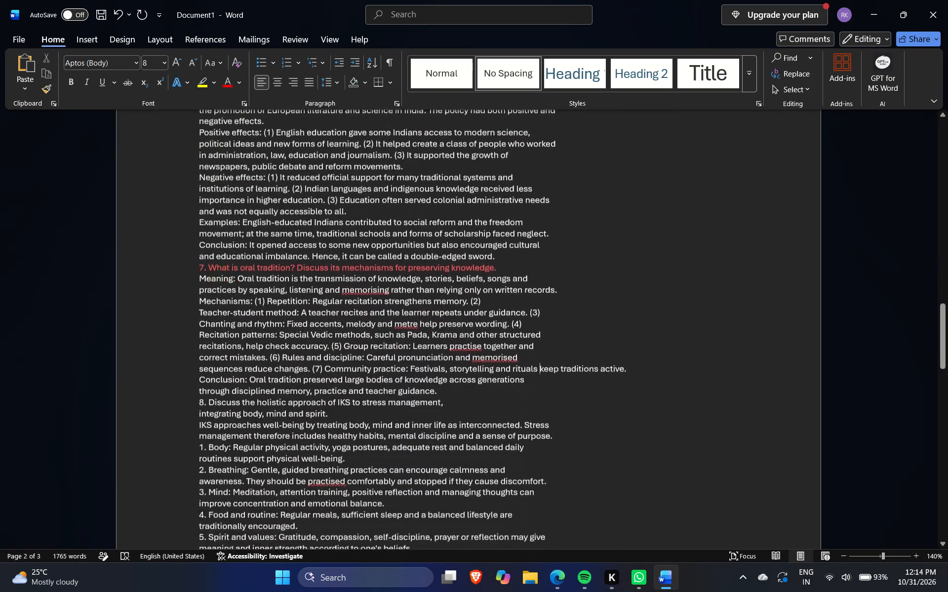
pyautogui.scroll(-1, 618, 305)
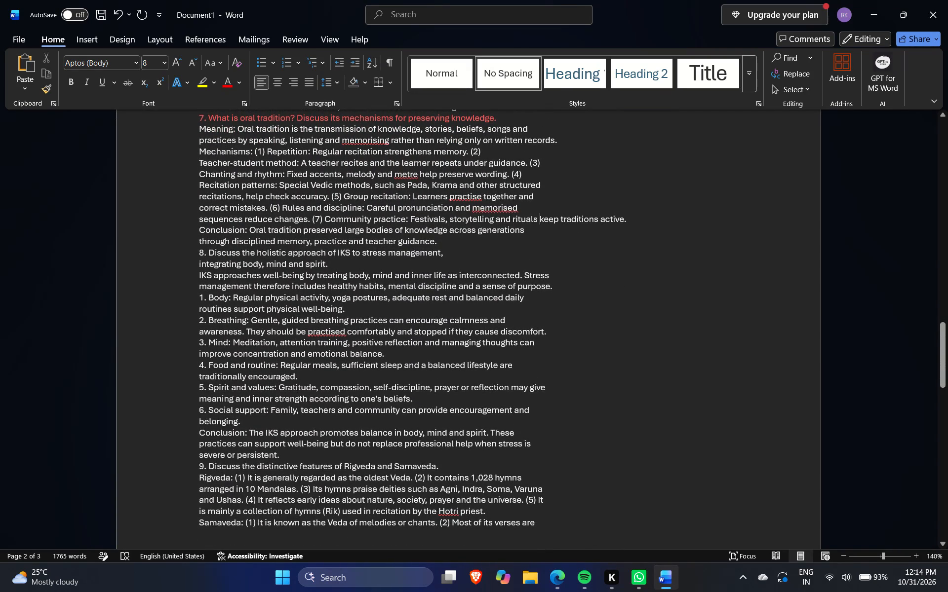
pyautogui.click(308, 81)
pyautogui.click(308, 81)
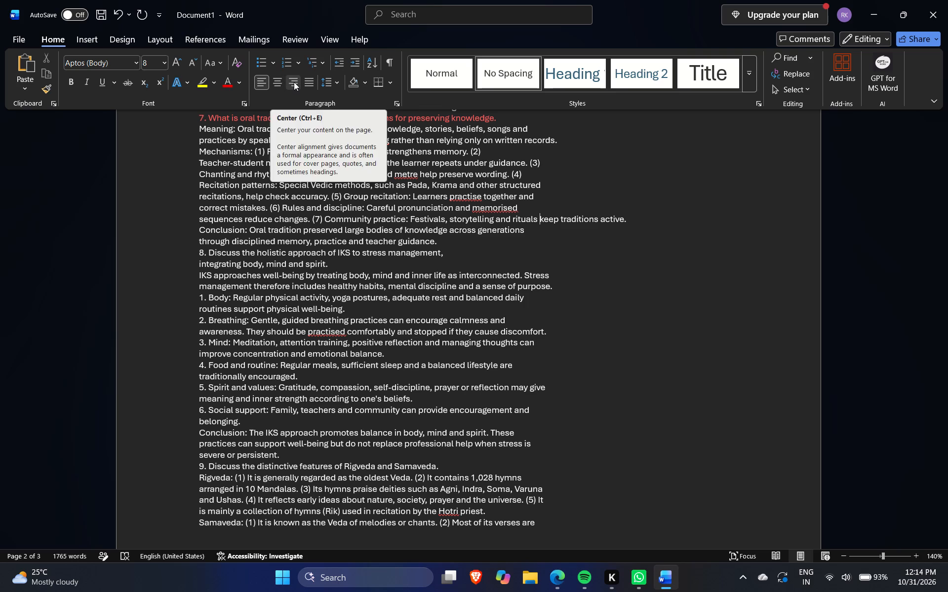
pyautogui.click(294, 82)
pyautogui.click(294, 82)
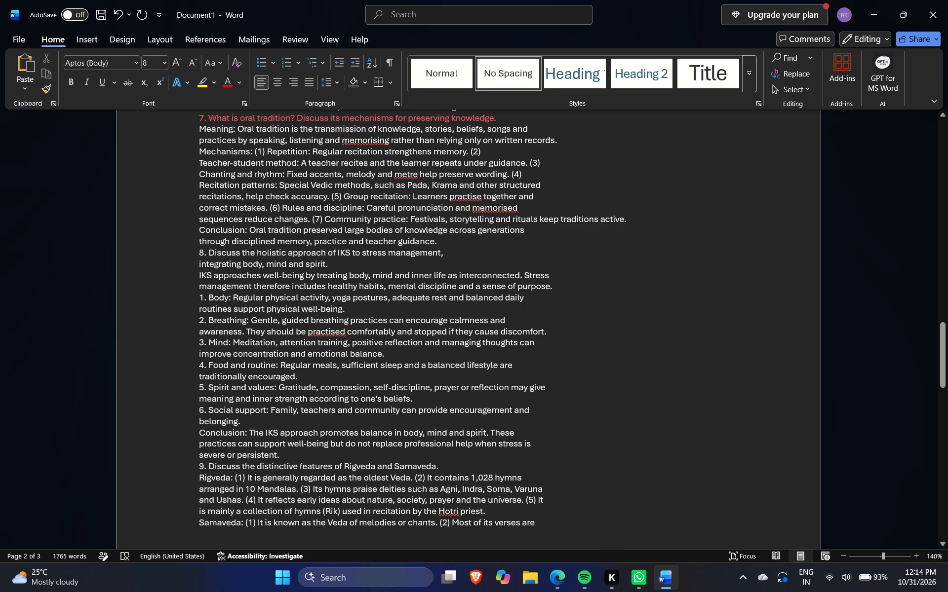
# Join "integrating body, mind and spirit." onto the first line of the question 8 heading, separated by a space.
pyautogui.scroll(-1, 604, 263)
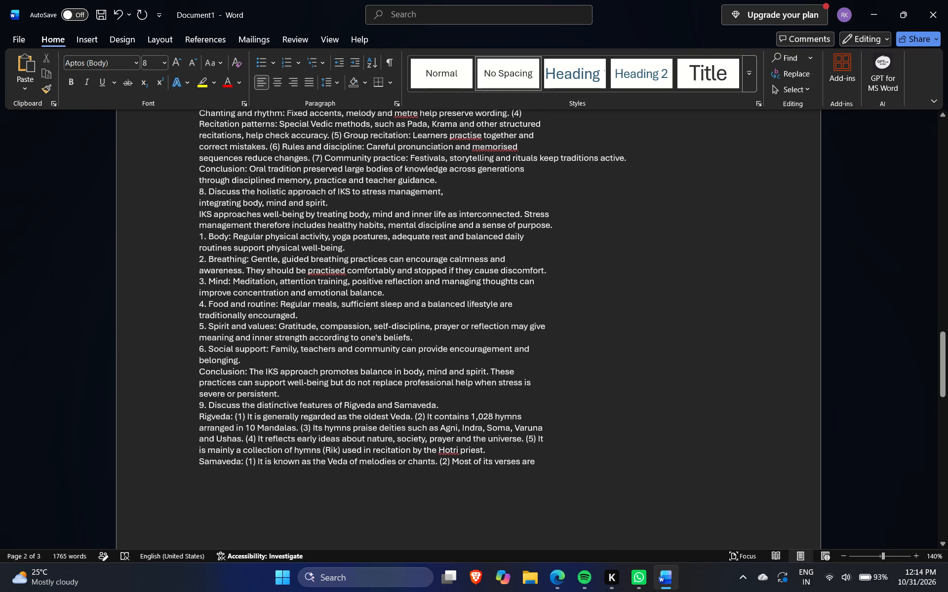
pyautogui.click(197, 202)
pyautogui.press('BackSpace')
pyautogui.press('space')
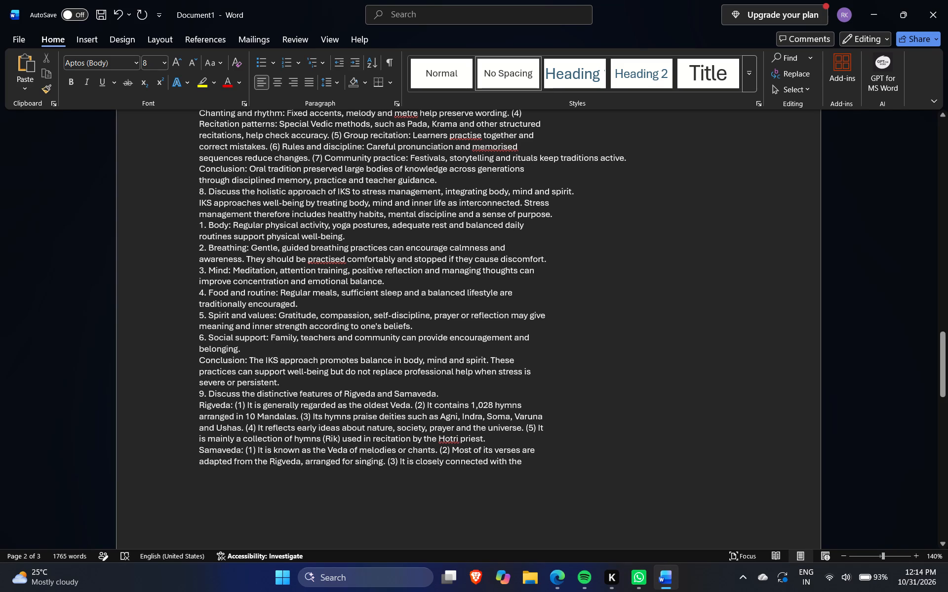
# Colour the whole question 8 heading about the holistic approach of IKS to stress management red.
pyautogui.moveTo(197, 190); pyautogui.dragTo(459, 193)
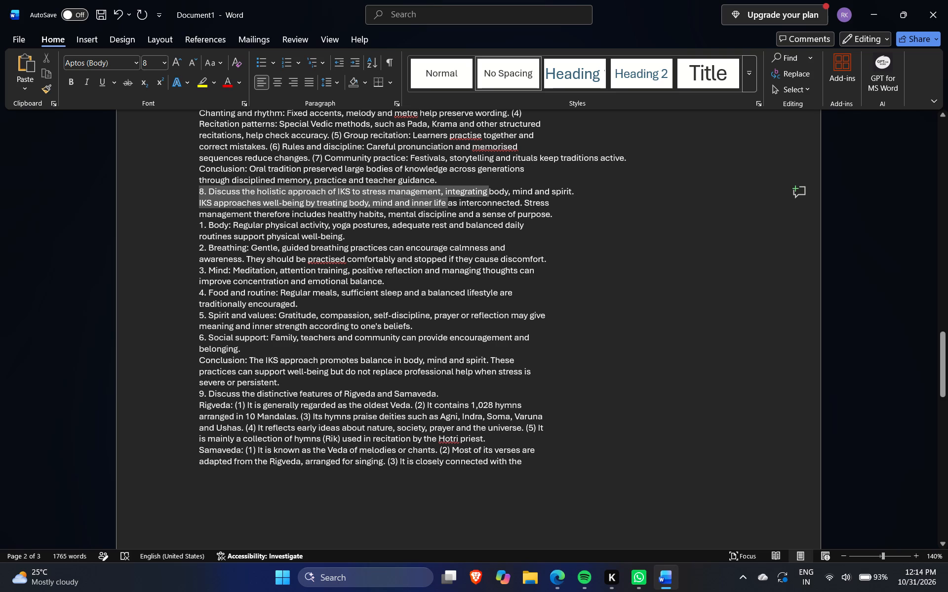
pyautogui.moveTo(459, 193); pyautogui.dragTo(645, 195)
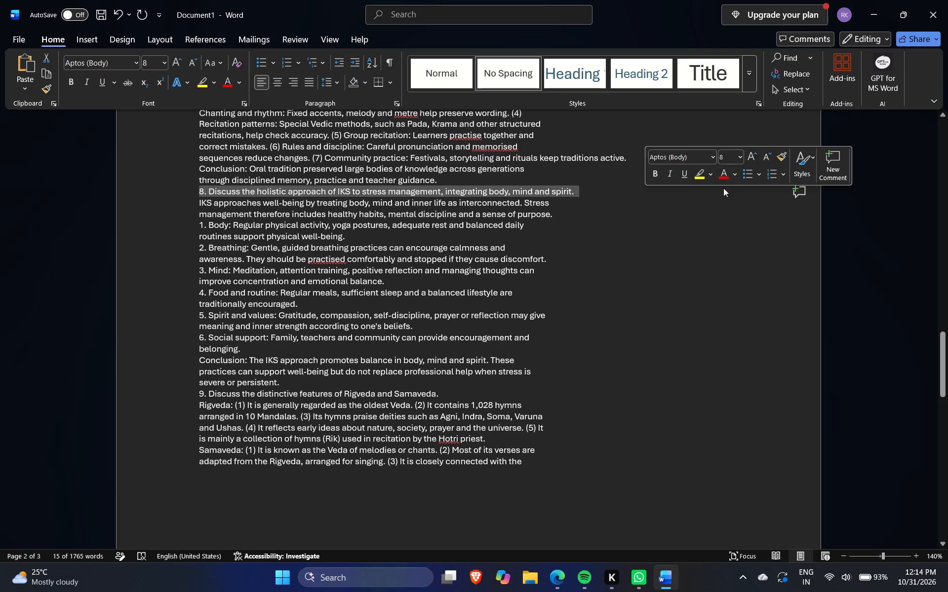
pyautogui.click(721, 174)
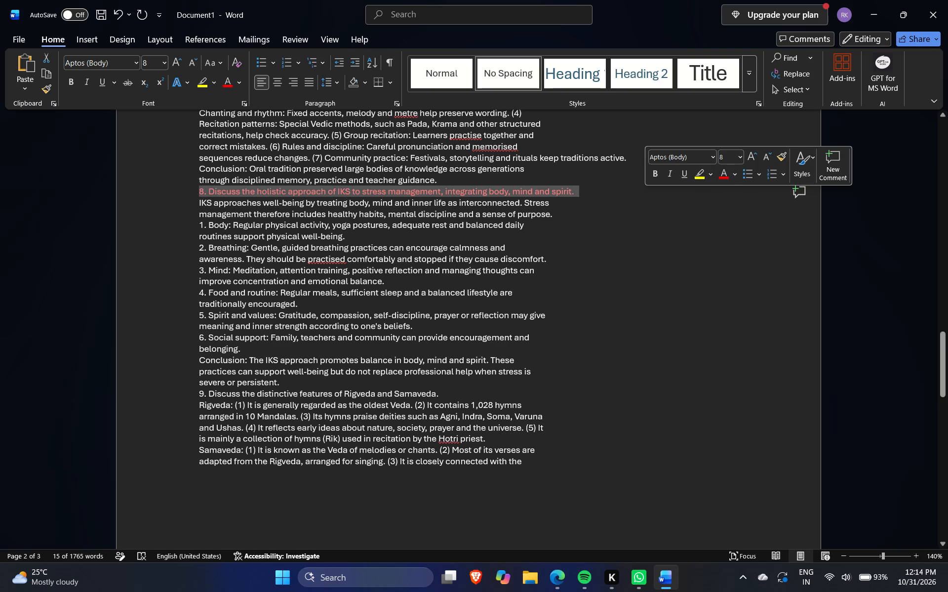
pyautogui.click(581, 297)
# Colour the question 9 heading about the distinctive features of Rigveda and Samaveda red.
pyautogui.scroll(-1, 581, 297)
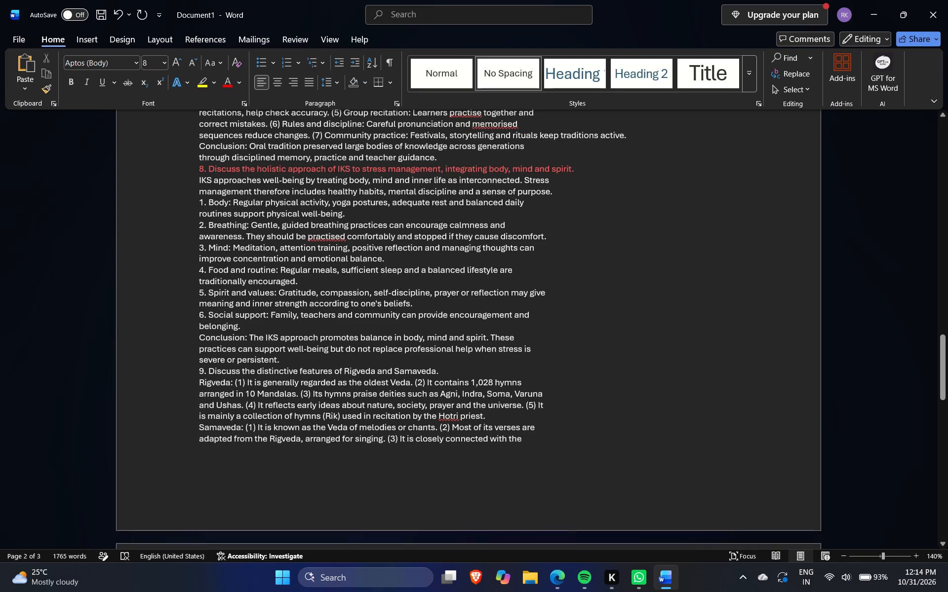
pyautogui.scroll(-2, 581, 297)
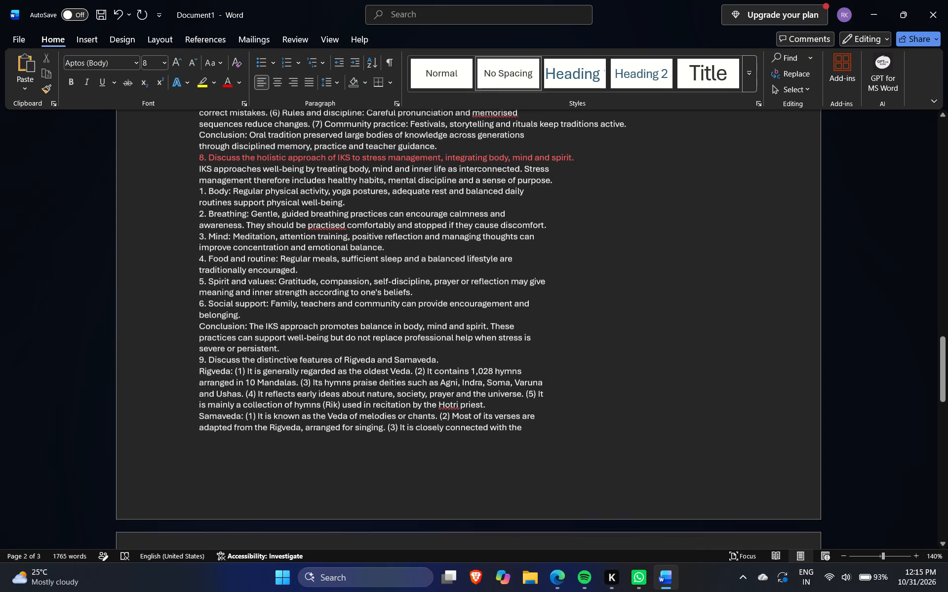
pyautogui.scroll(-1, 581, 297)
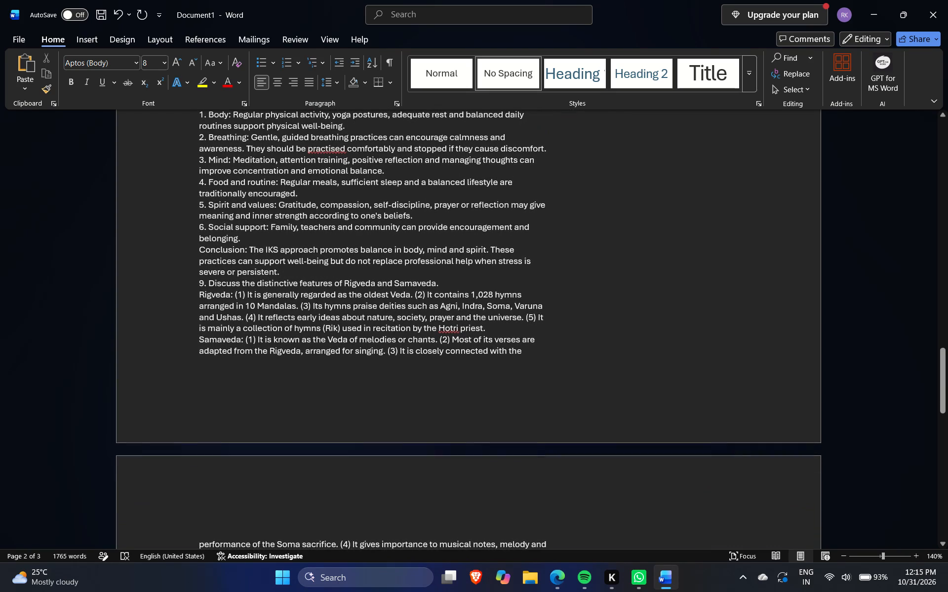
pyautogui.moveTo(193, 283); pyautogui.dragTo(289, 282)
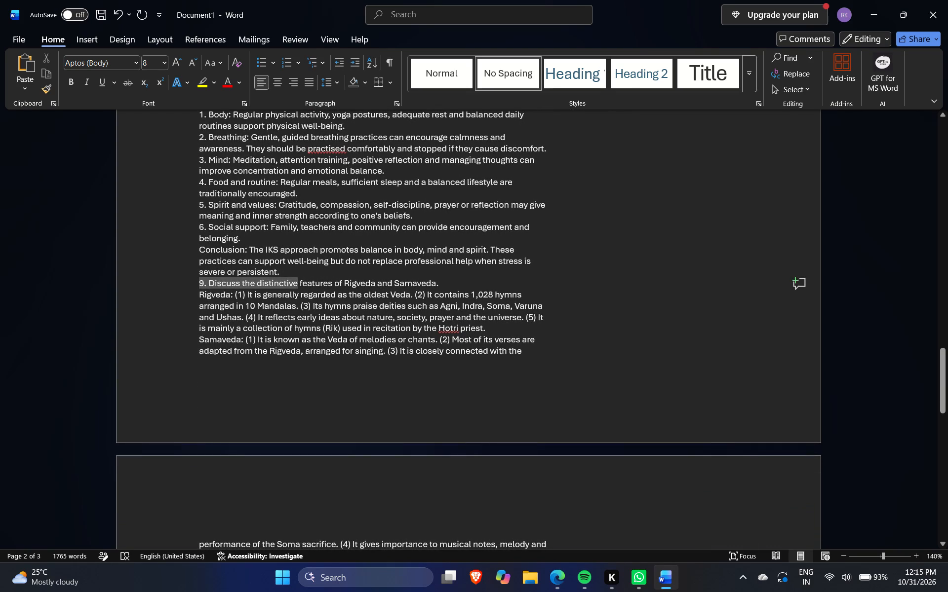
pyautogui.moveTo(289, 282); pyautogui.dragTo(444, 280)
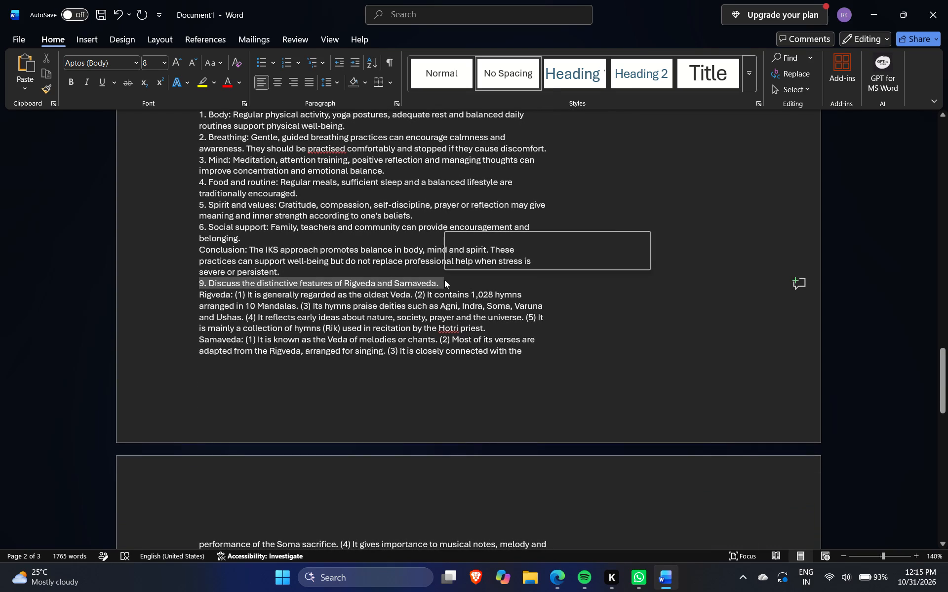
pyautogui.click(517, 263)
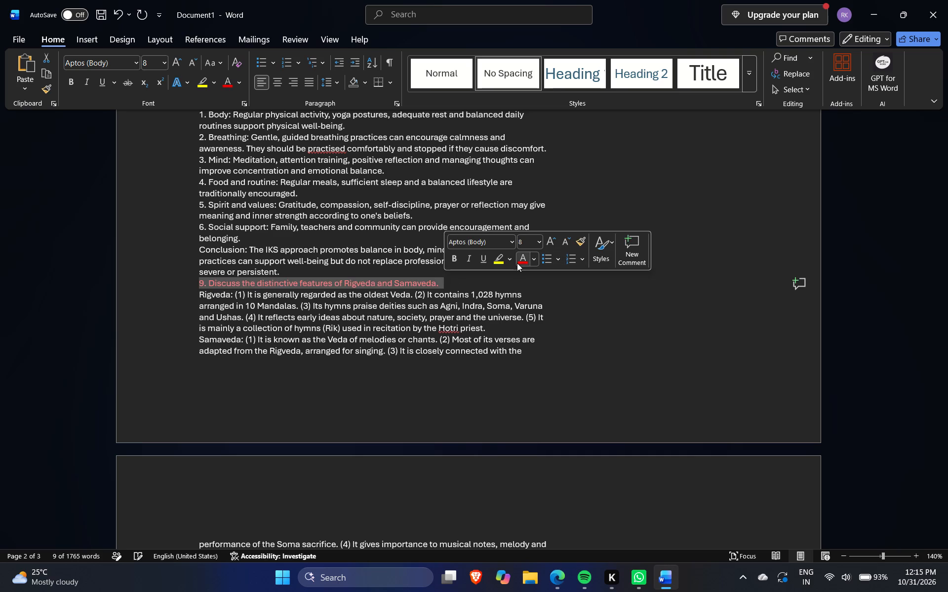
pyautogui.click(622, 315)
# Join "and parts." onto the first line of the question 10 heading comparing Rigveda and Samaveda, separated by a space.
pyautogui.scroll(-2, 622, 315)
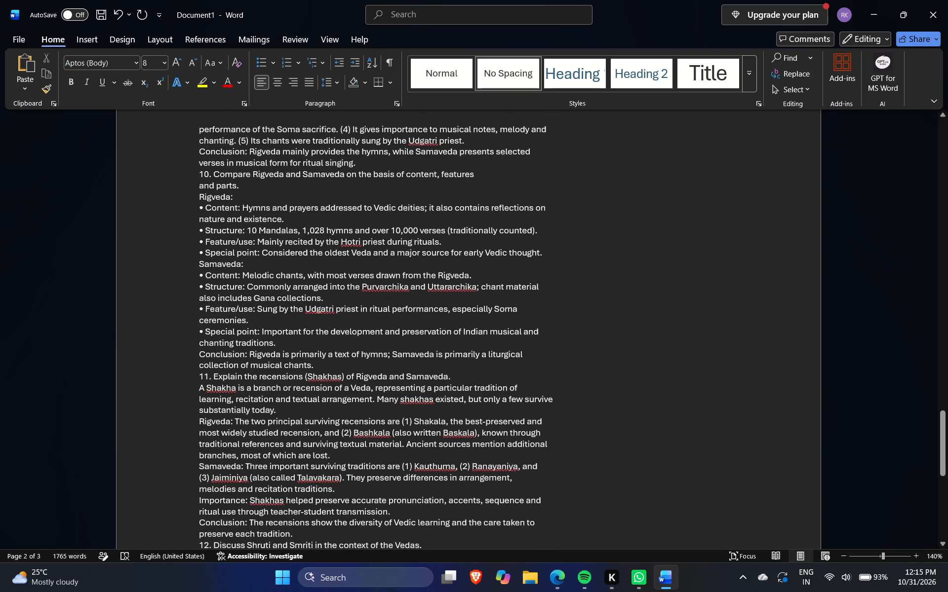
pyautogui.scroll(-1, 622, 315)
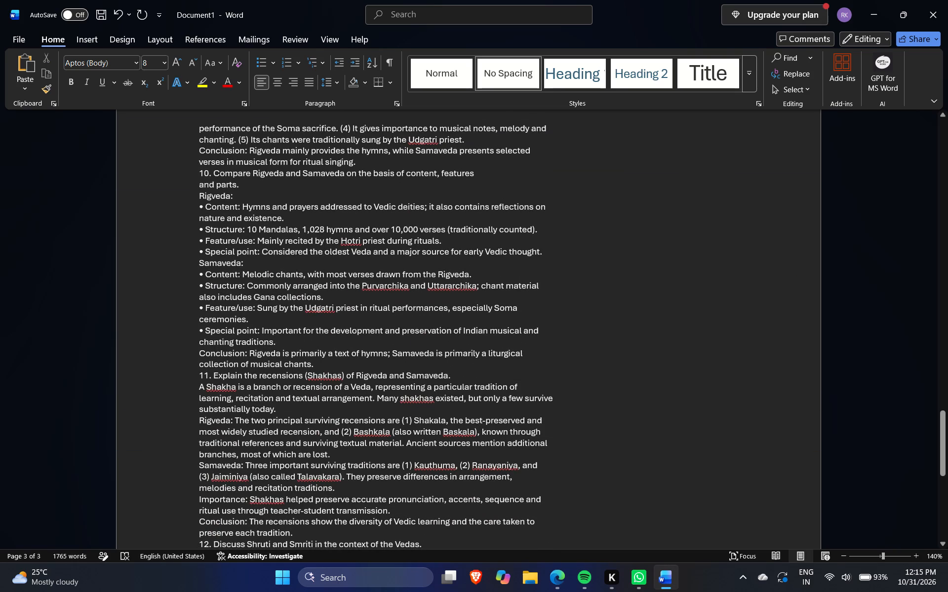
pyautogui.click(200, 183)
pyautogui.press('BackSpace')
pyautogui.press('space')
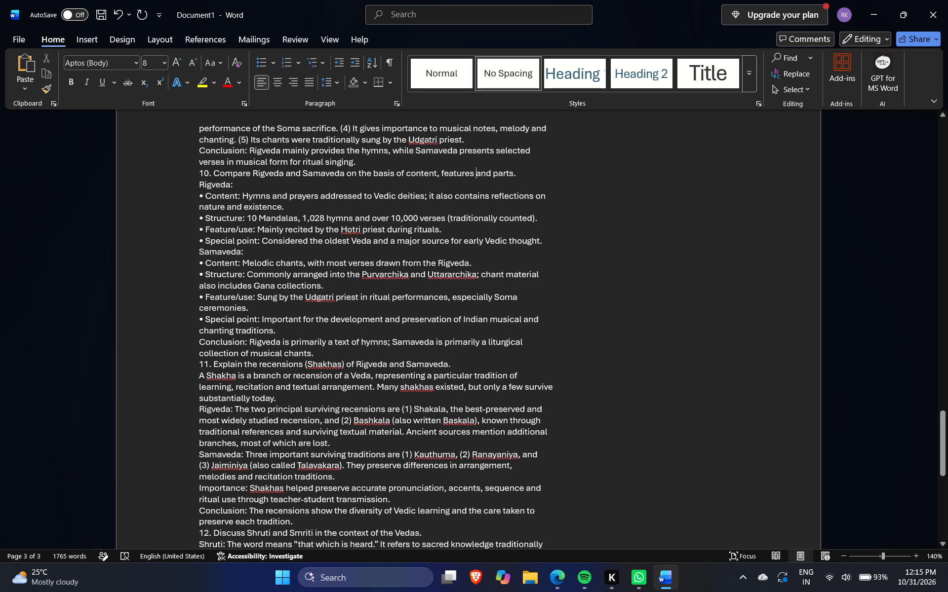
# Colour the question 10 heading comparing Rigveda and Samaveda red, leaving out the "Rigveda:" line below it.
pyautogui.moveTo(196, 169); pyautogui.dragTo(509, 183)
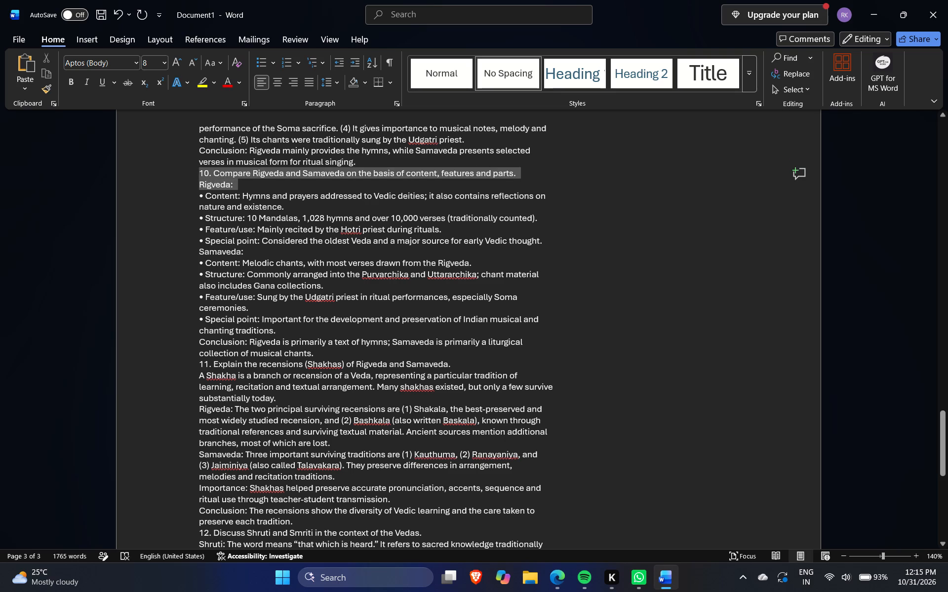
pyautogui.moveTo(509, 183); pyautogui.dragTo(526, 176)
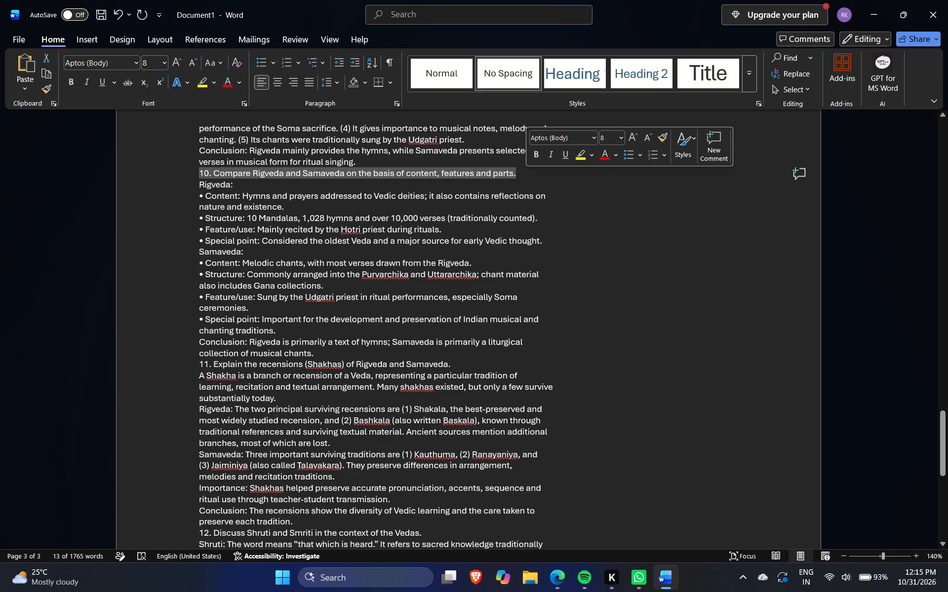
pyautogui.click(602, 159)
pyautogui.click(621, 241)
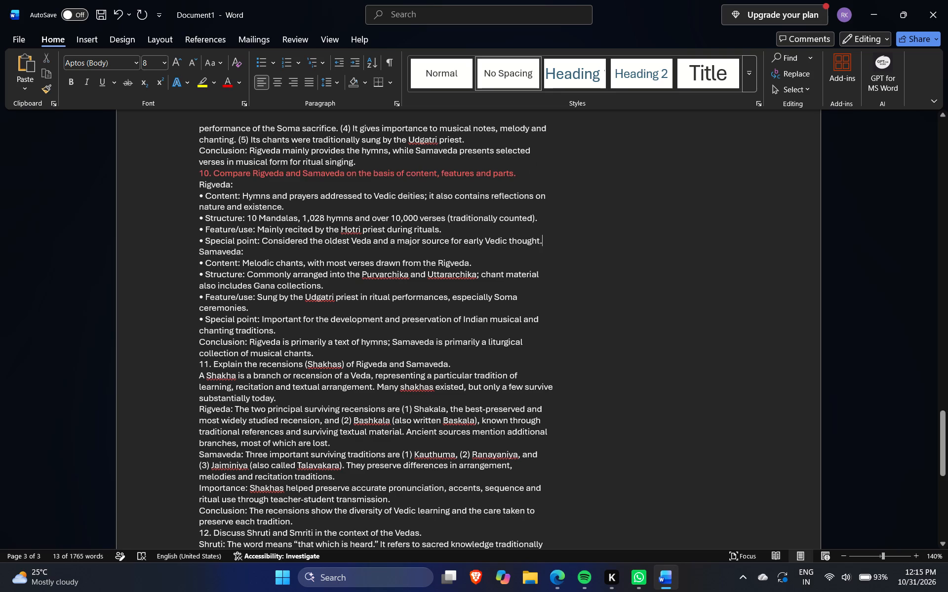
# Colour the question 11 heading about the recensions (Shakhas) of Rigveda and Samaveda red.
pyautogui.scroll(-1, 497, 323)
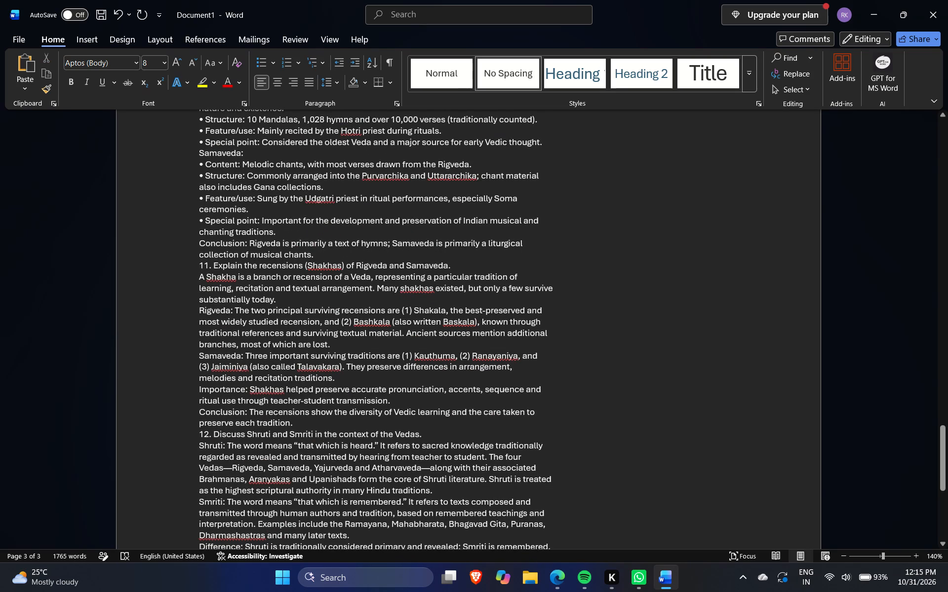
pyautogui.moveTo(195, 262); pyautogui.dragTo(451, 259)
pyautogui.moveTo(451, 259); pyautogui.dragTo(461, 264)
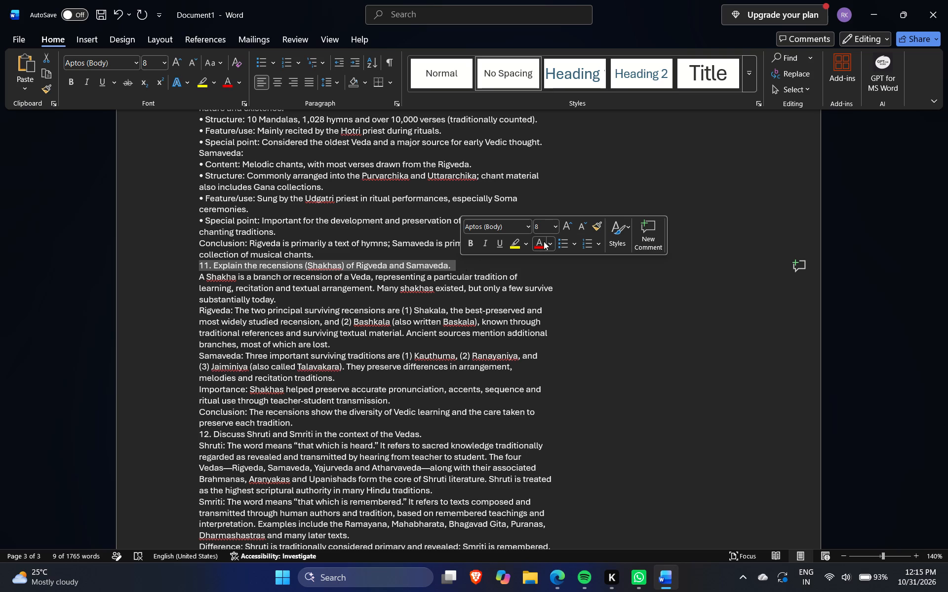
pyautogui.click(535, 246)
pyautogui.click(642, 333)
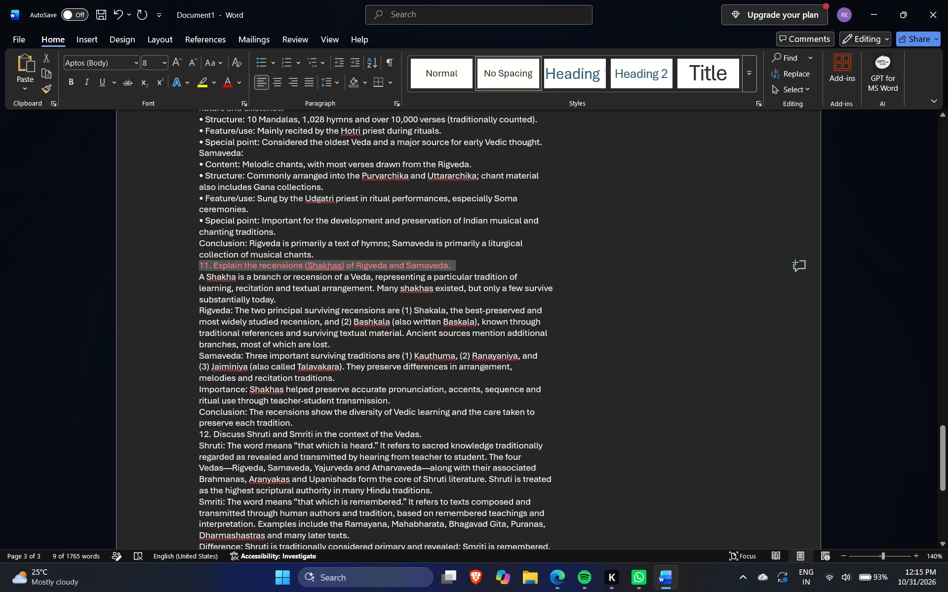
# Colour the question 12 heading about Shruti and Smriti in the context of the Vedas red.
pyautogui.scroll(-1, 582, 356)
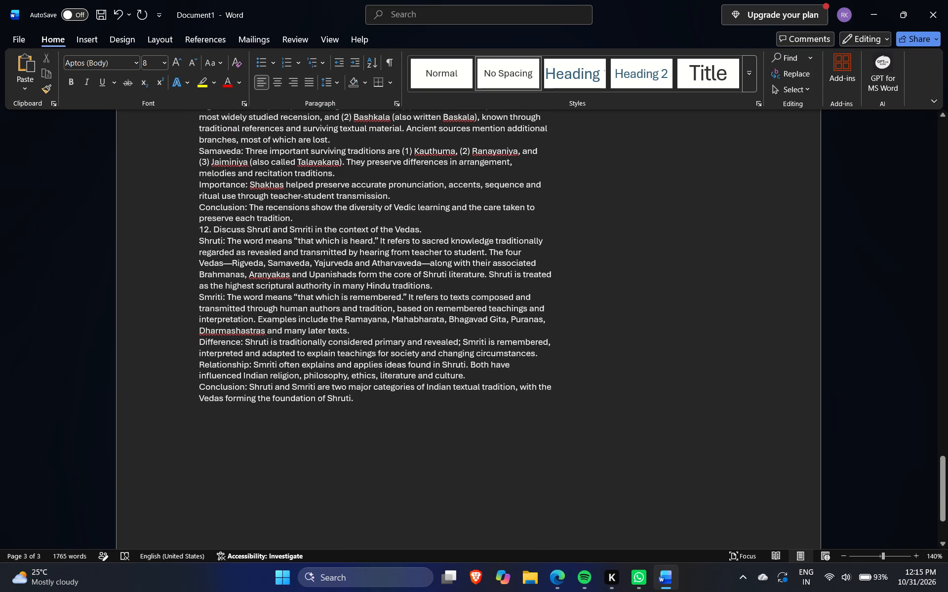
pyautogui.moveTo(197, 224); pyautogui.dragTo(443, 225)
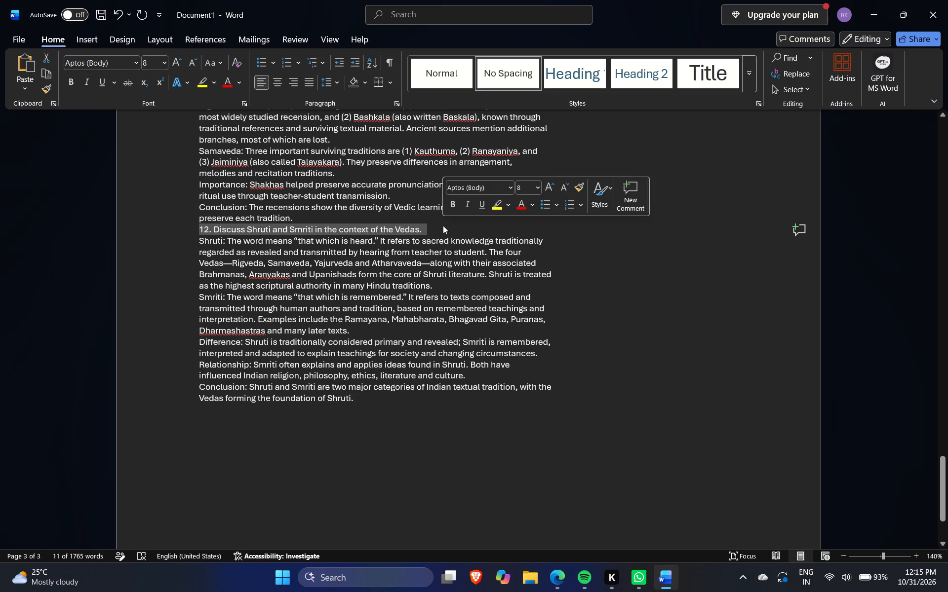
pyautogui.click(522, 208)
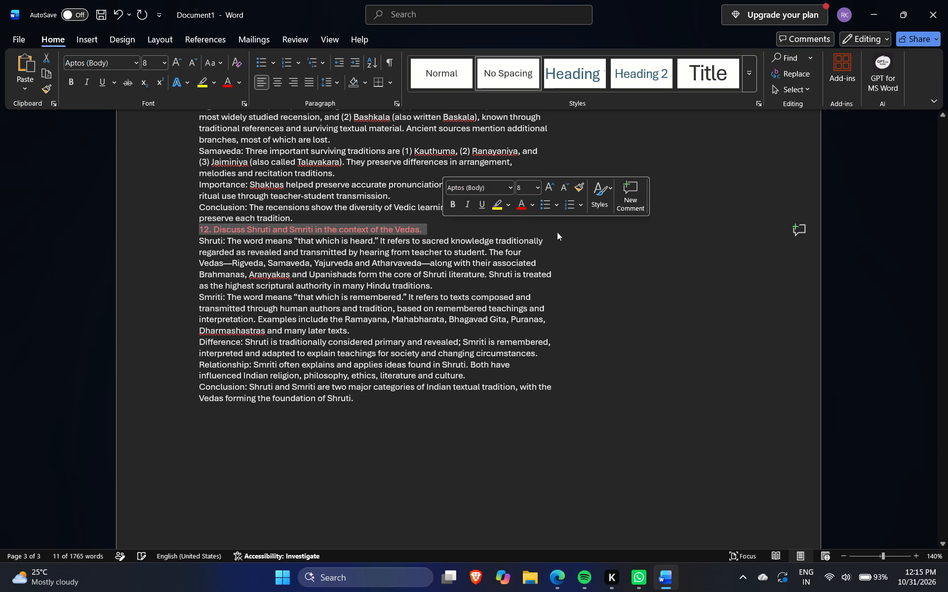
pyautogui.click(618, 261)
# Look back through the notes from question 12 up to question 1 to check the heading colours and layout.
pyautogui.scroll(1, 591, 356)
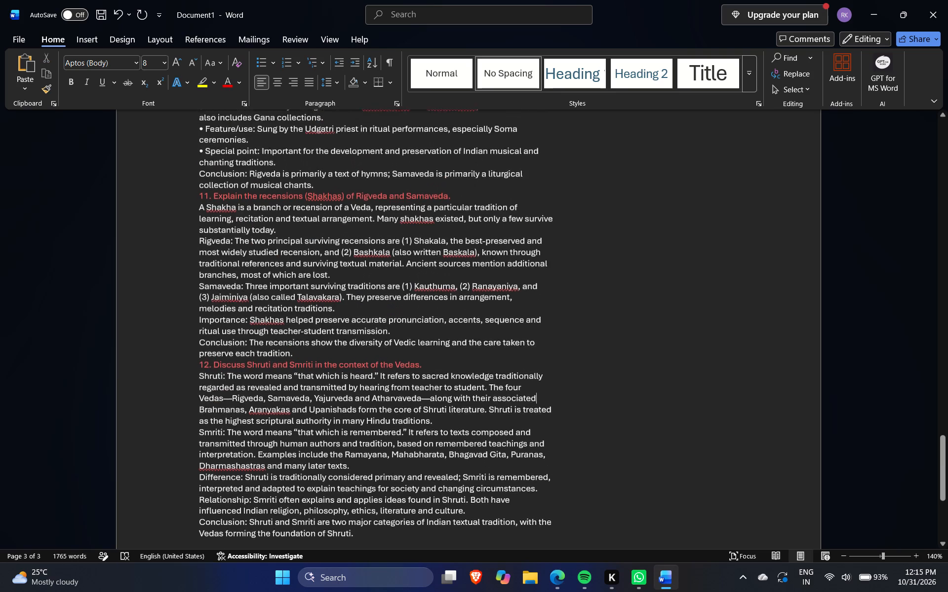
pyautogui.scroll(5, 591, 356)
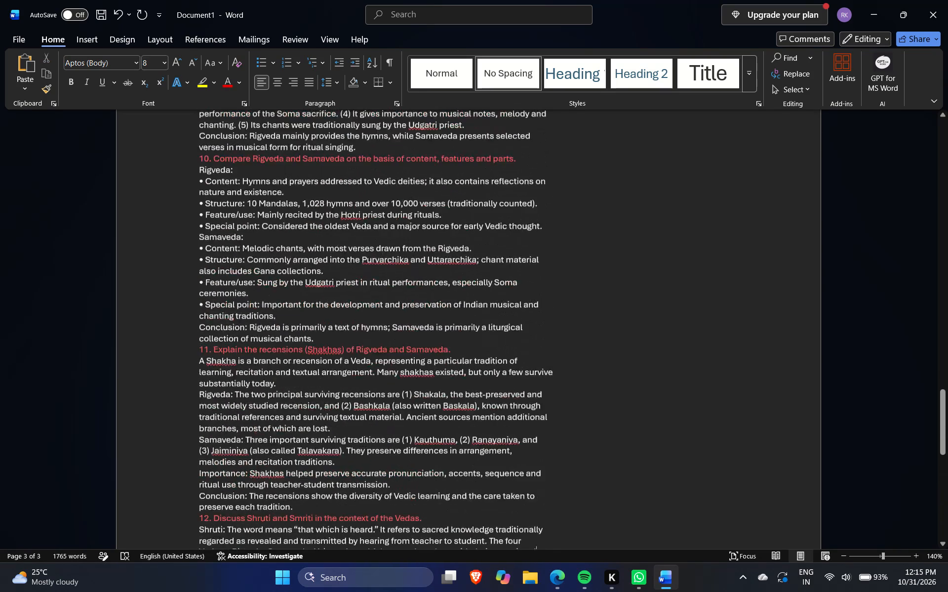
pyautogui.scroll(10, 591, 356)
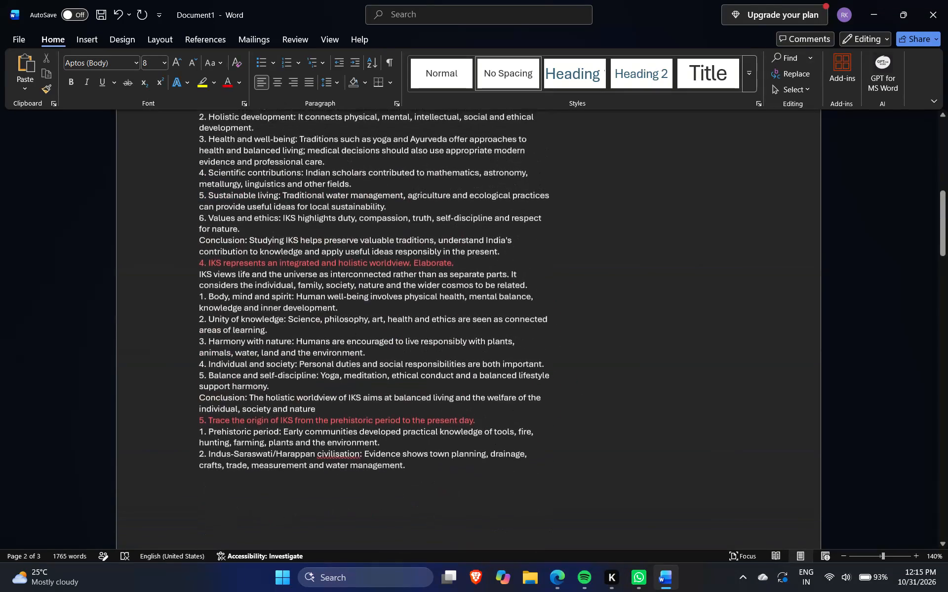
pyautogui.scroll(8, 591, 356)
pyautogui.scroll(-1, 591, 356)
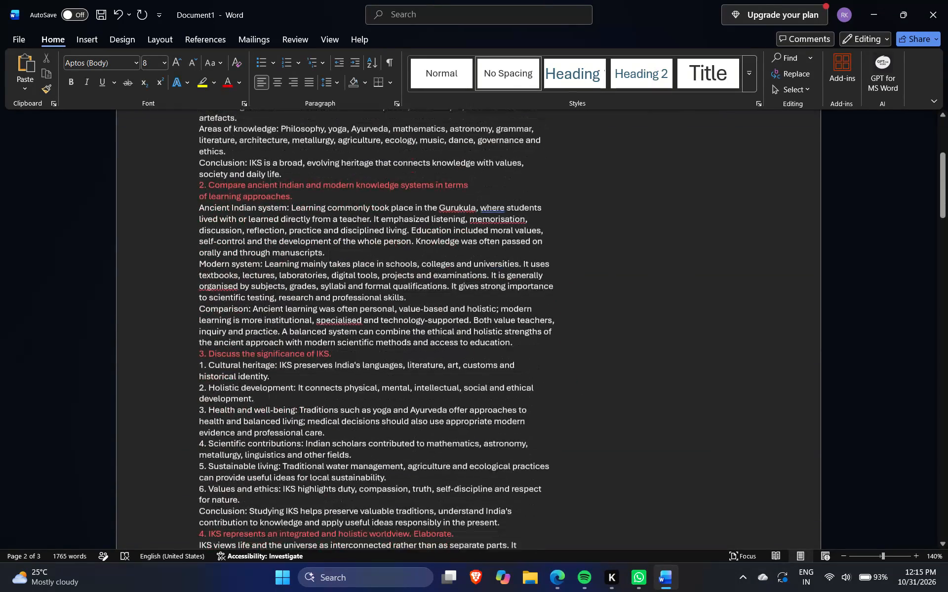
pyautogui.scroll(-1, 591, 356)
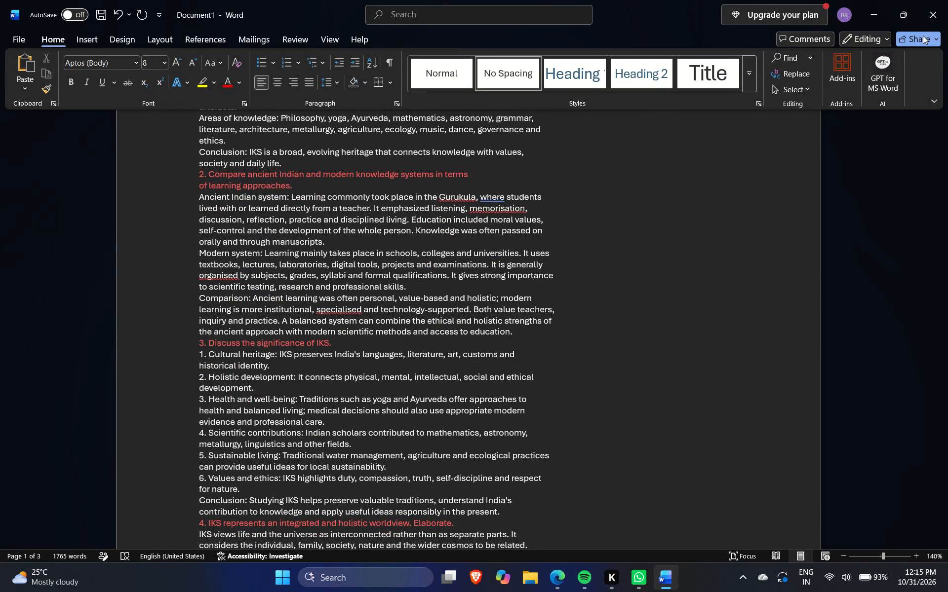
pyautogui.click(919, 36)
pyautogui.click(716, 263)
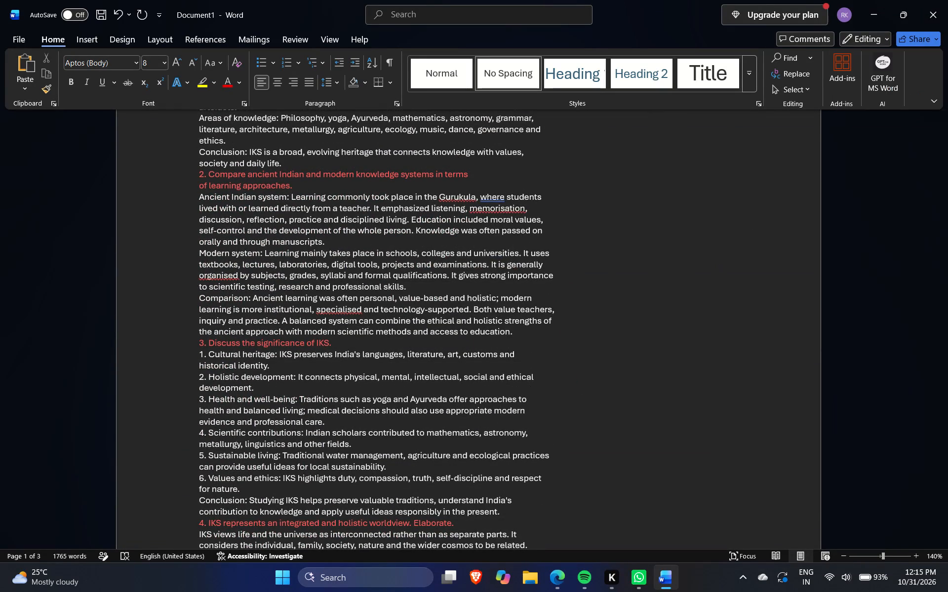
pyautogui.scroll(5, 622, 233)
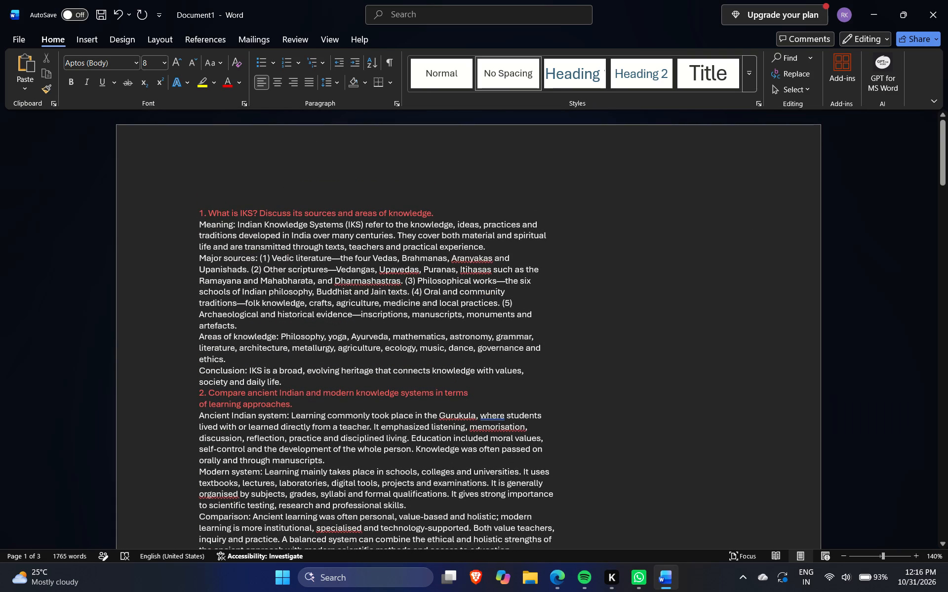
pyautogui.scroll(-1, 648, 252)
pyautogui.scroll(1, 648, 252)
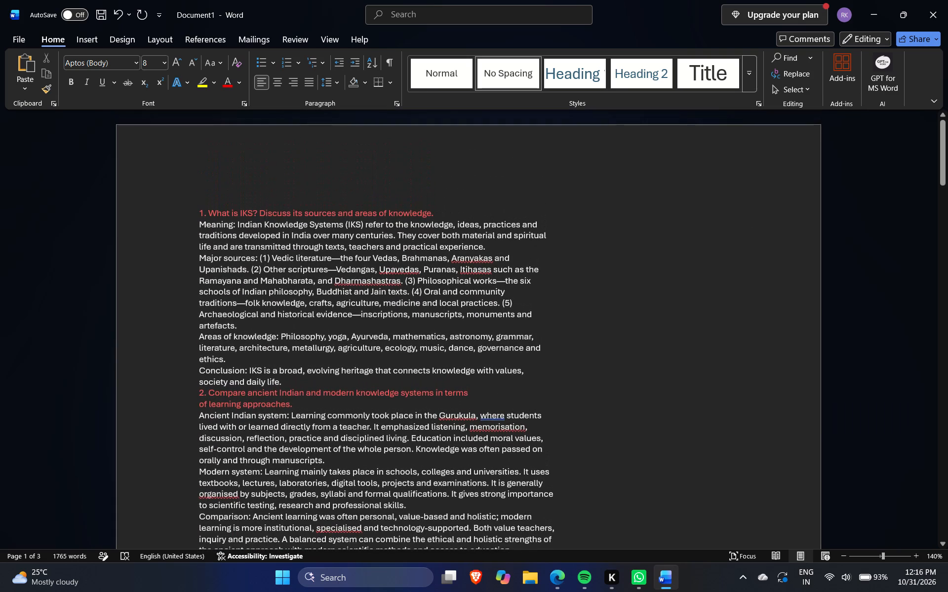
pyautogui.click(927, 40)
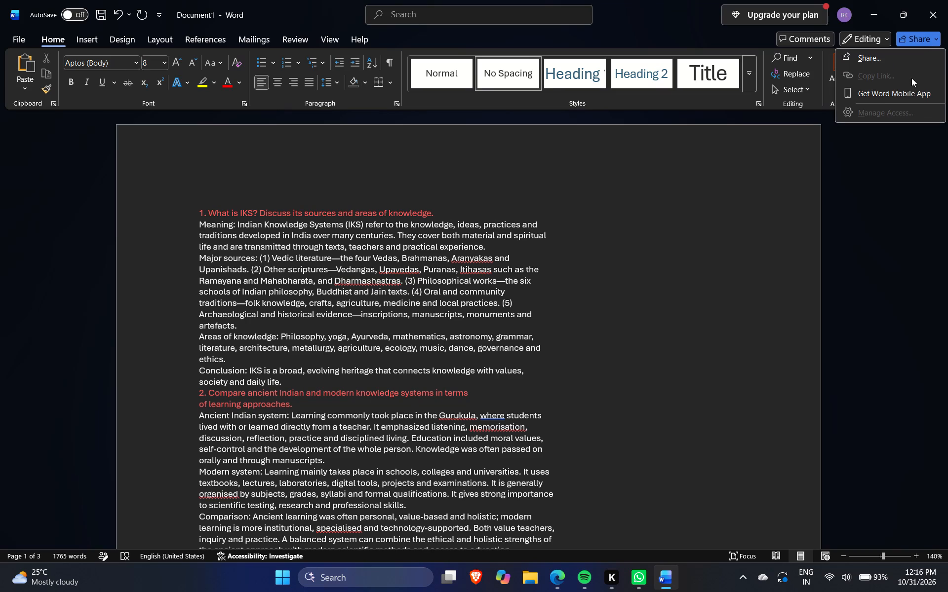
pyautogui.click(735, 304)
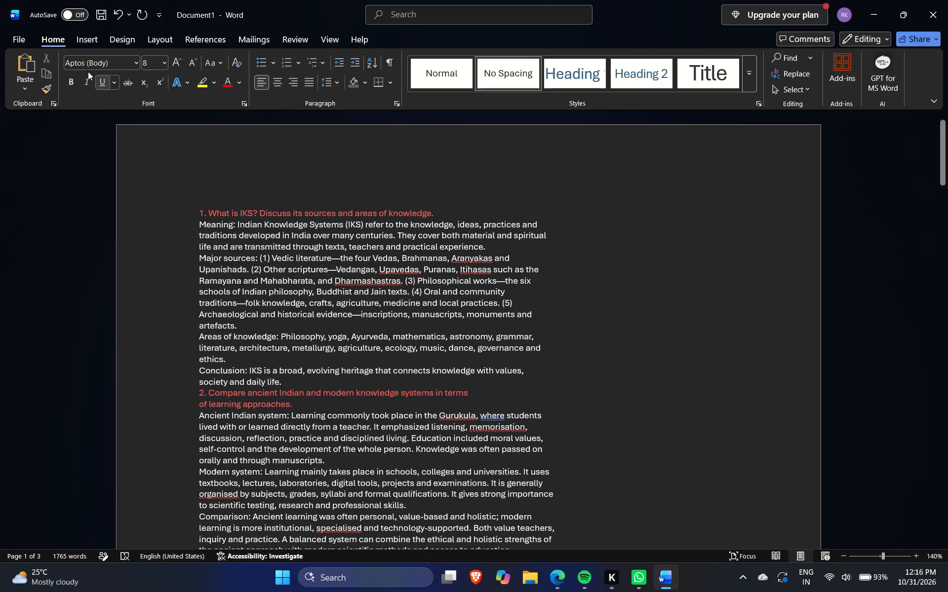
# Bring up the print settings and page preview for the notes, with Microsoft Print to PDF as the printer.
pyautogui.click(13, 38)
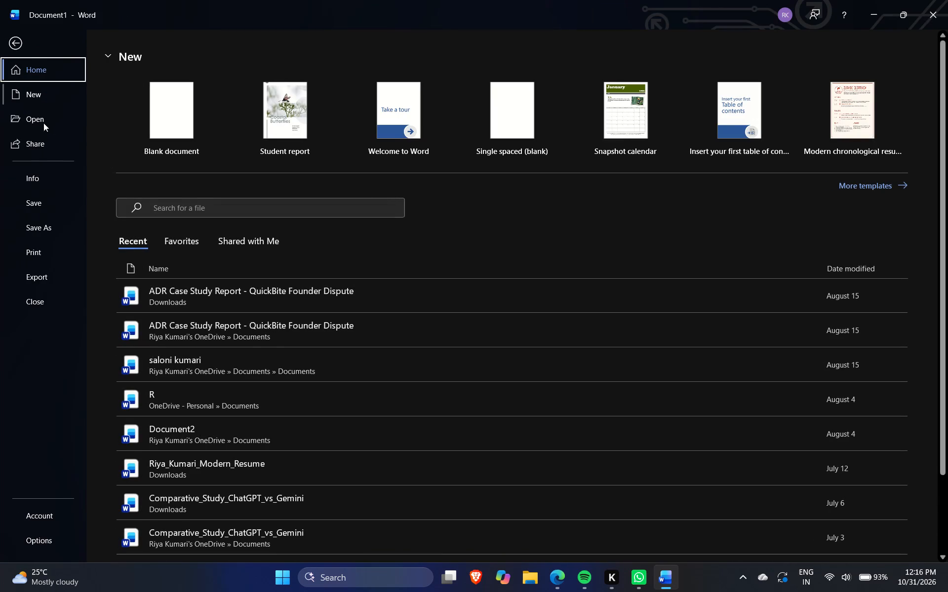
pyautogui.click(39, 230)
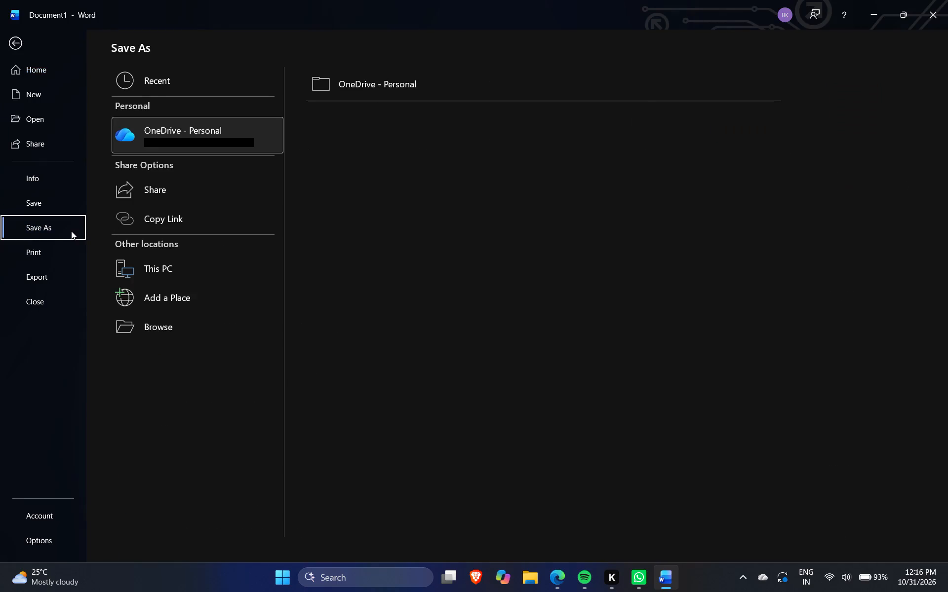
pyautogui.click(42, 254)
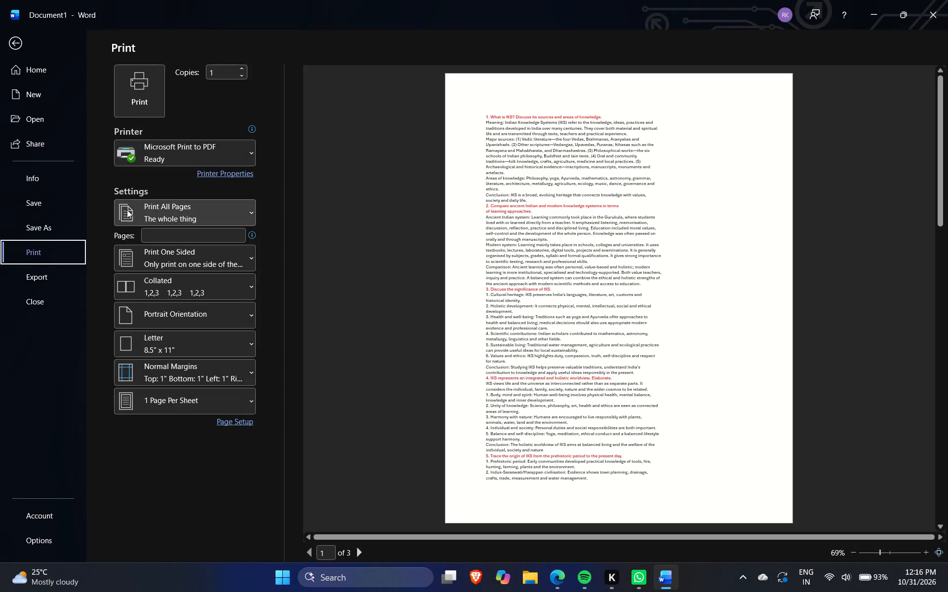
pyautogui.click(254, 153)
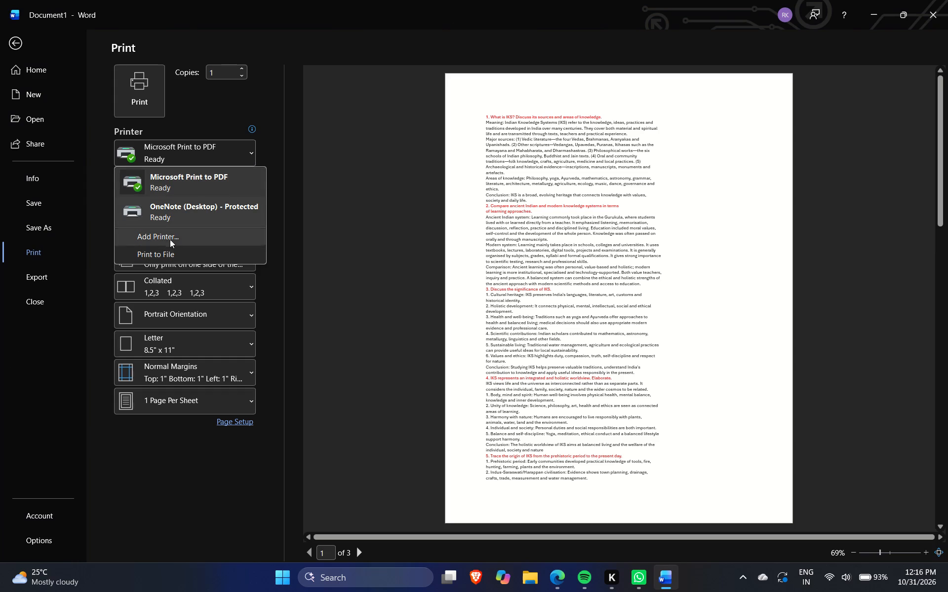
pyautogui.click(185, 150)
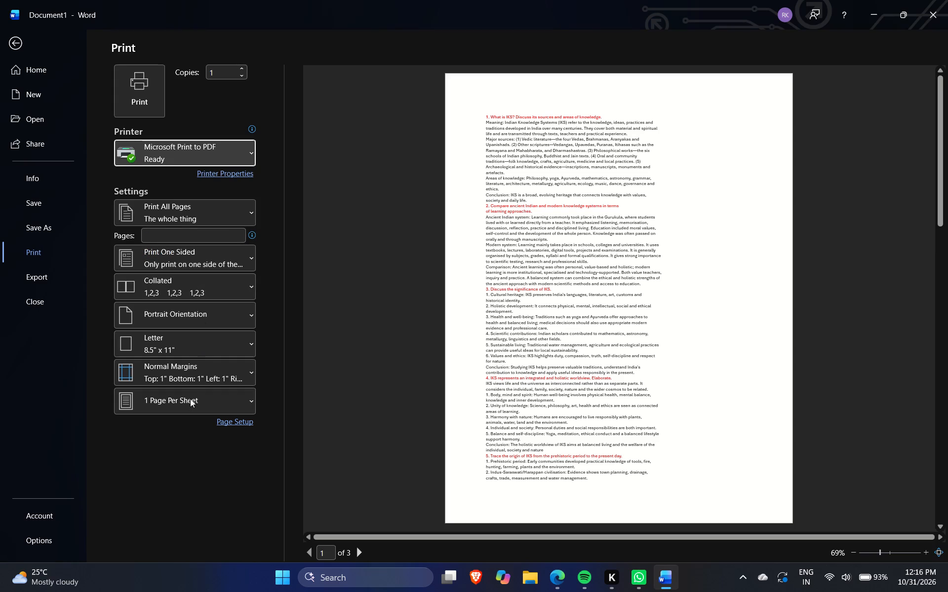
# Check the previewed pages and set the print paper size to Tabloid, 11" x 17".
pyautogui.click(183, 353)
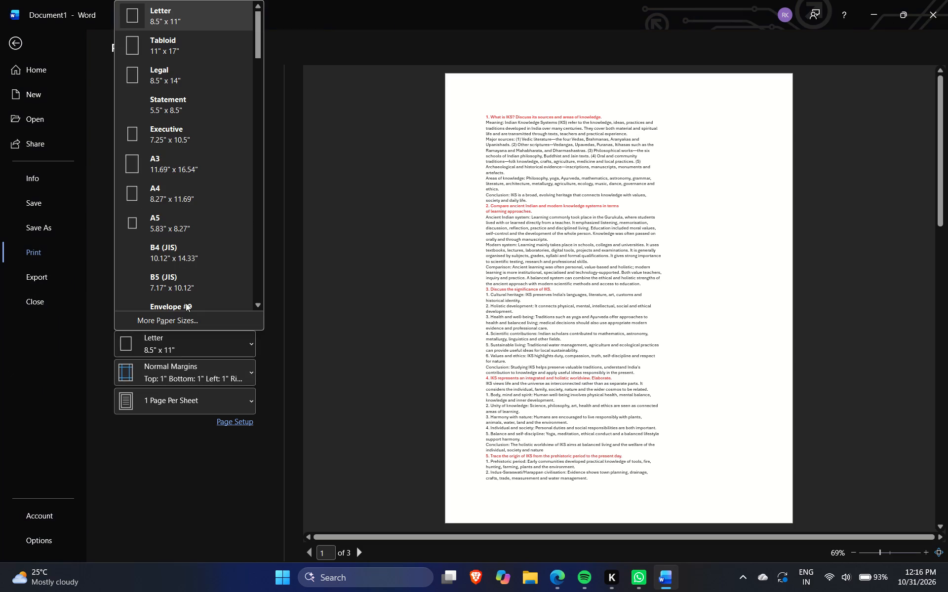
pyautogui.scroll(-2, 580, 302)
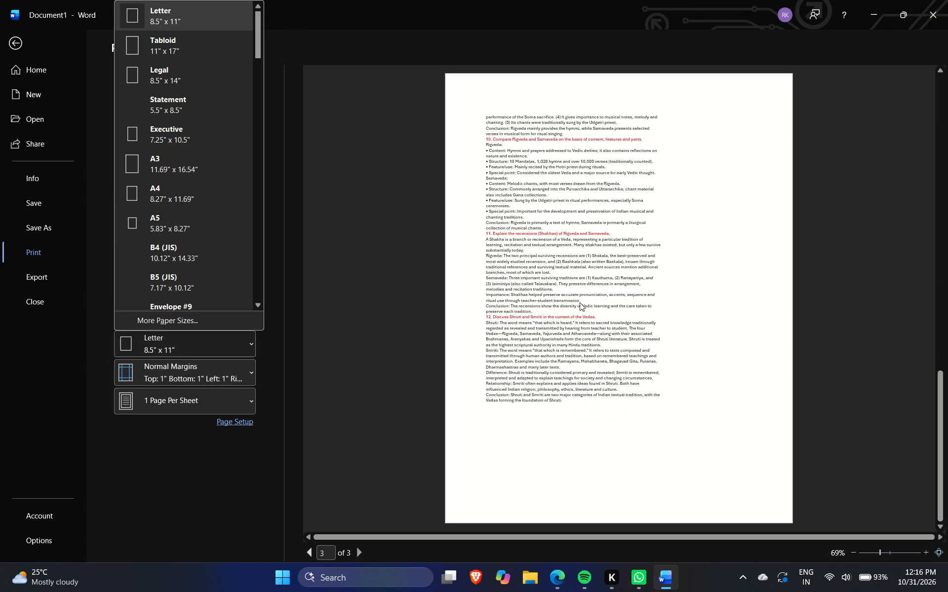
pyautogui.scroll(-2, 580, 302)
pyautogui.scroll(1, 580, 302)
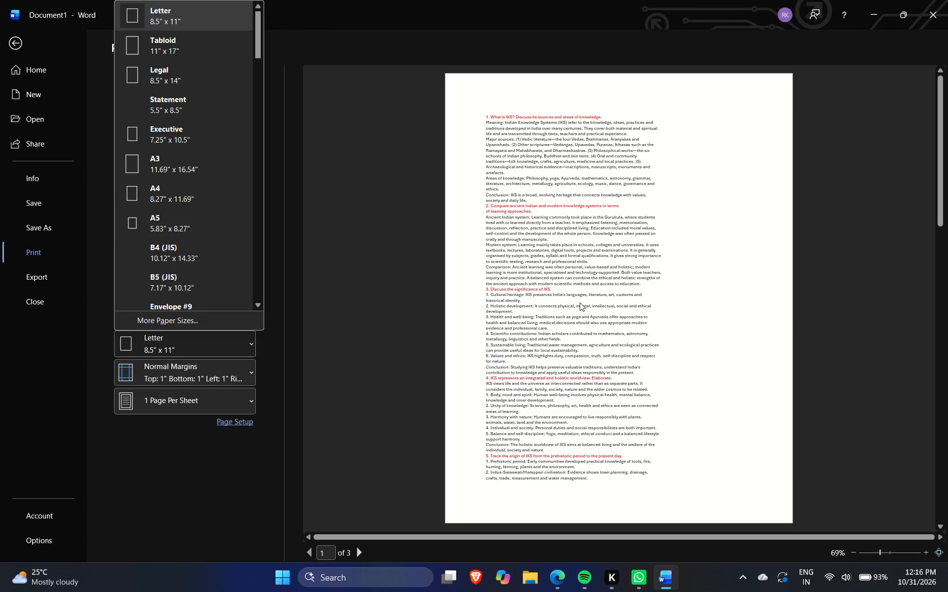
pyautogui.scroll(1, 580, 302)
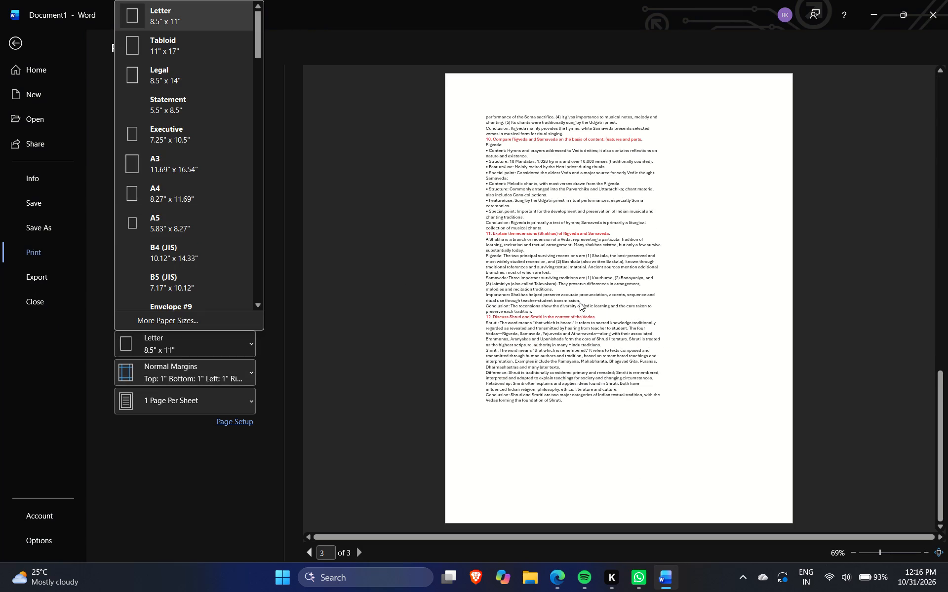
pyautogui.scroll(1, 580, 302)
pyautogui.click(212, 56)
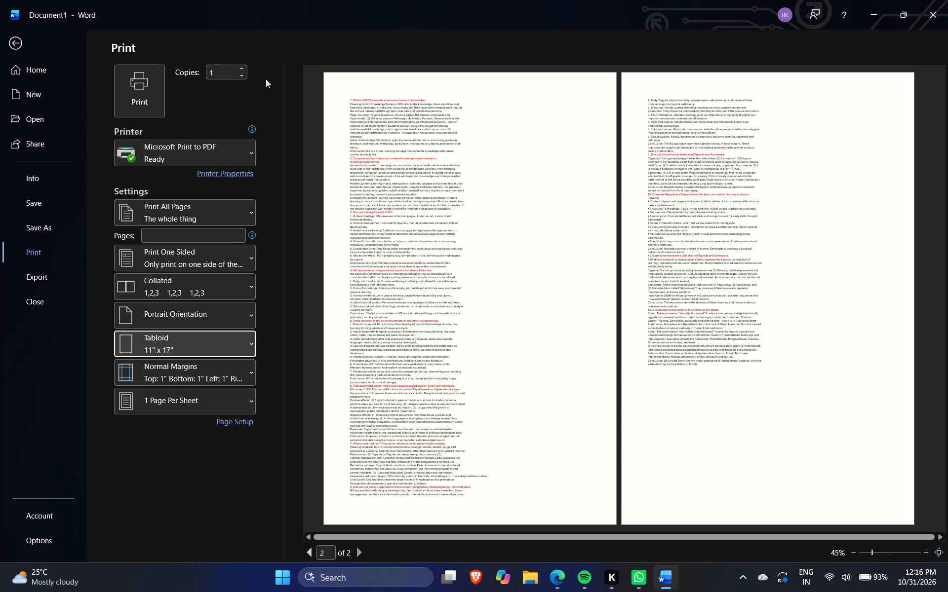
pyautogui.scroll(-1, 561, 299)
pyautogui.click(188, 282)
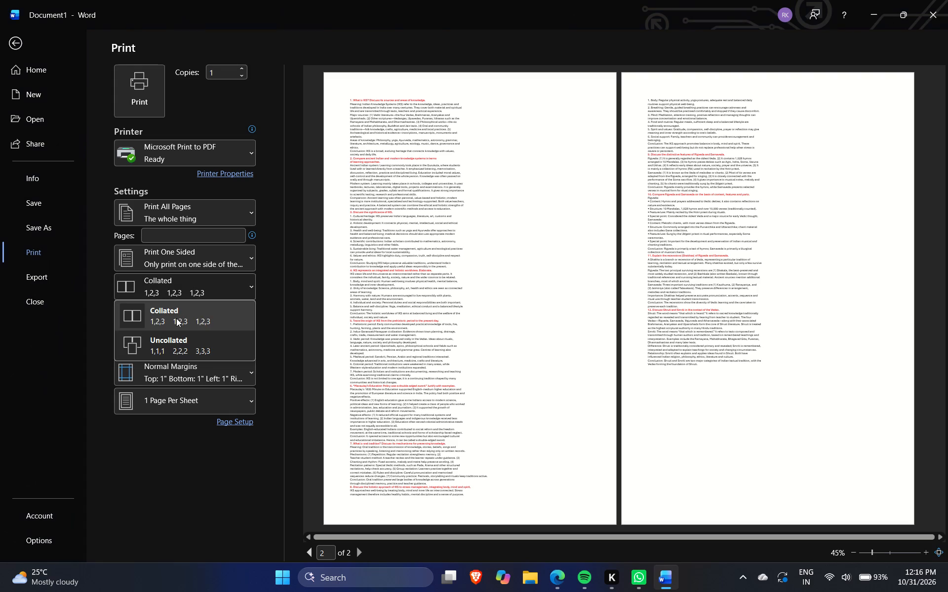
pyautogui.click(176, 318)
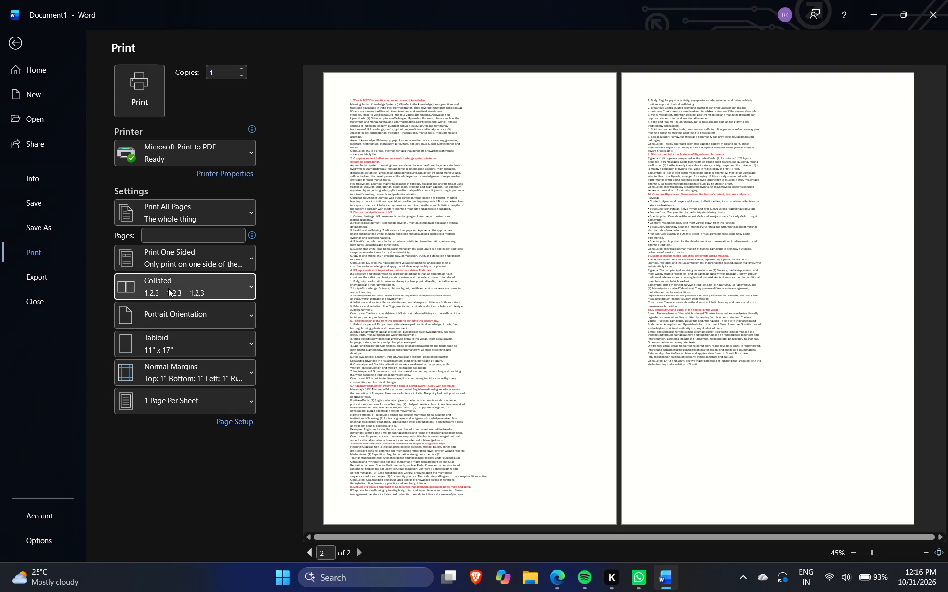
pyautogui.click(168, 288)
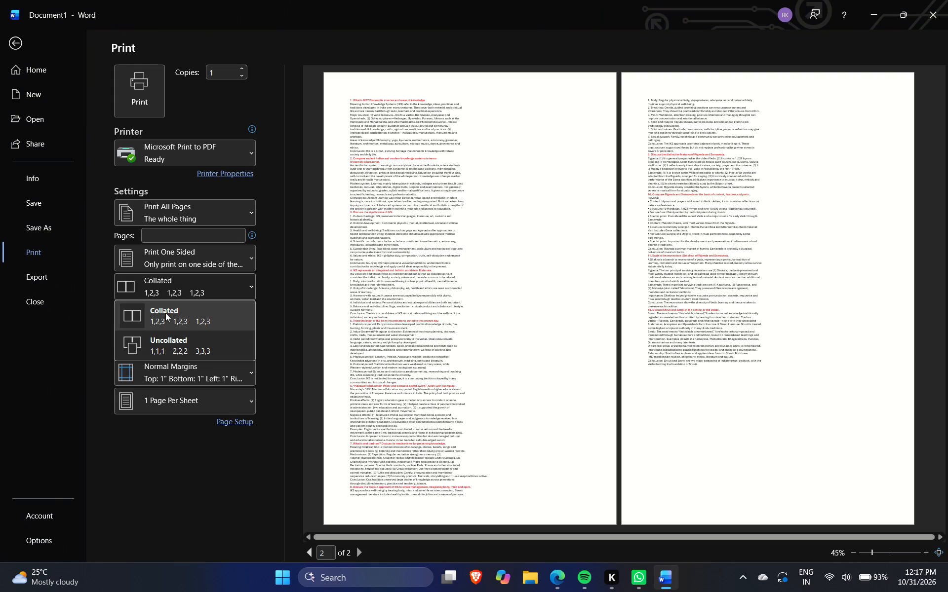
# Set the page margins to the Wide preset, 1" top and bottom and 2" left and right.
pyautogui.click(157, 361)
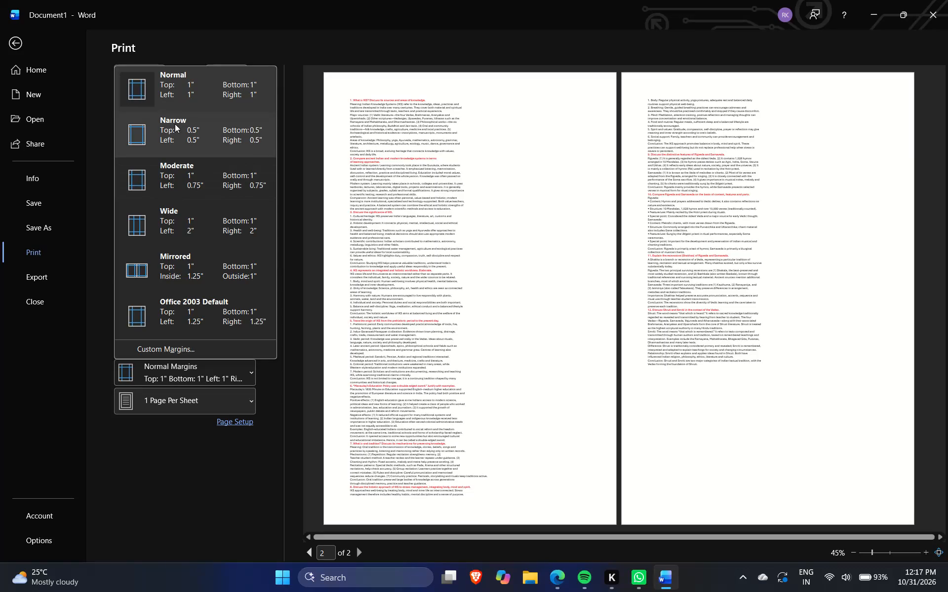
pyautogui.click(160, 215)
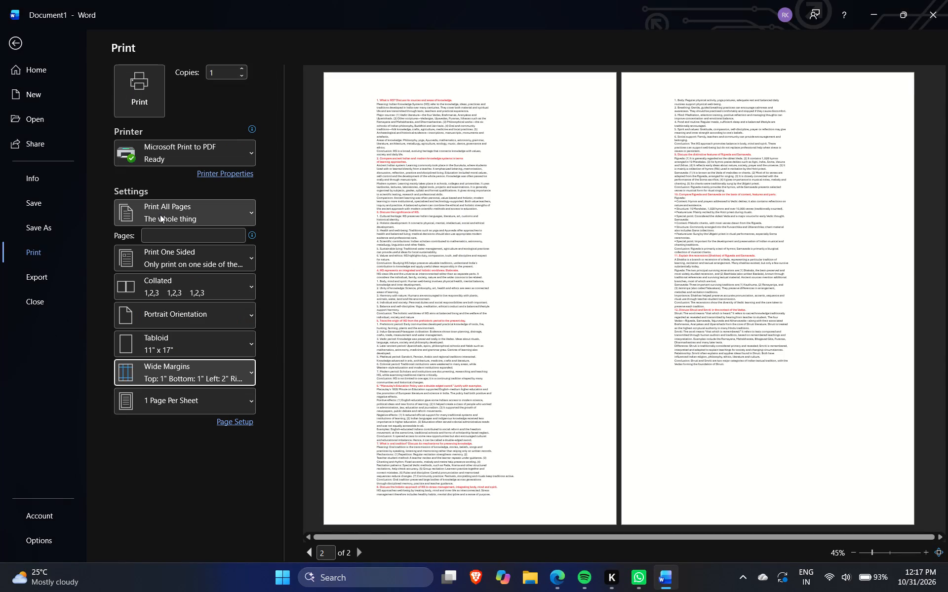
# Set the print collation to Uncollated (1,1,1 2,2,2 3,3,3).
pyautogui.click(184, 286)
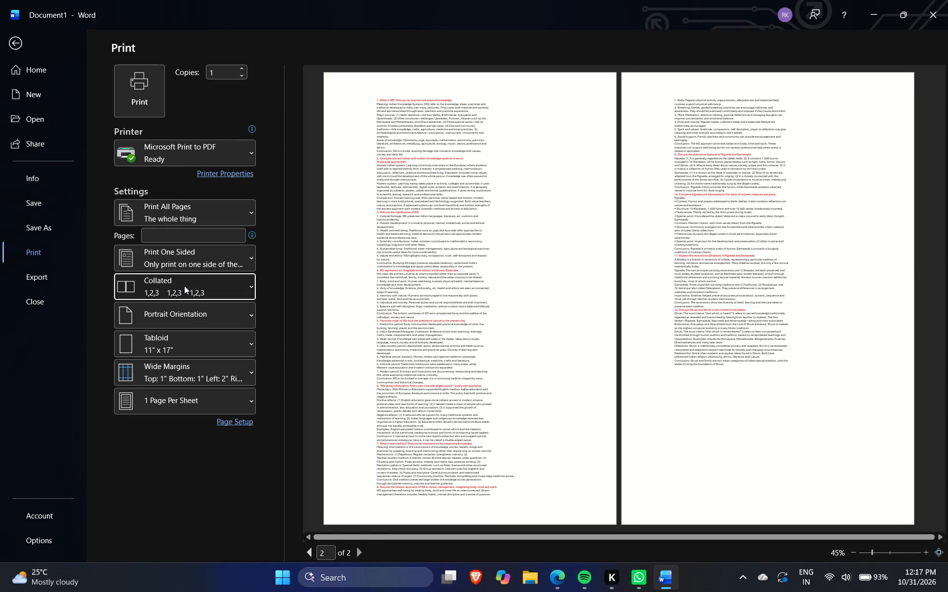
pyautogui.click(171, 352)
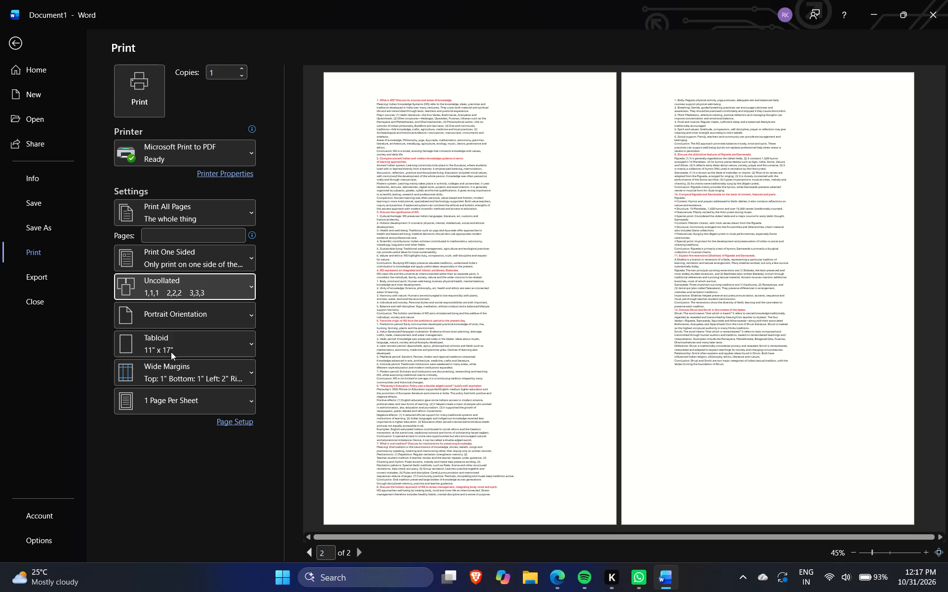
# Set the page orientation to Landscape and check the previewed pages.
pyautogui.click(183, 308)
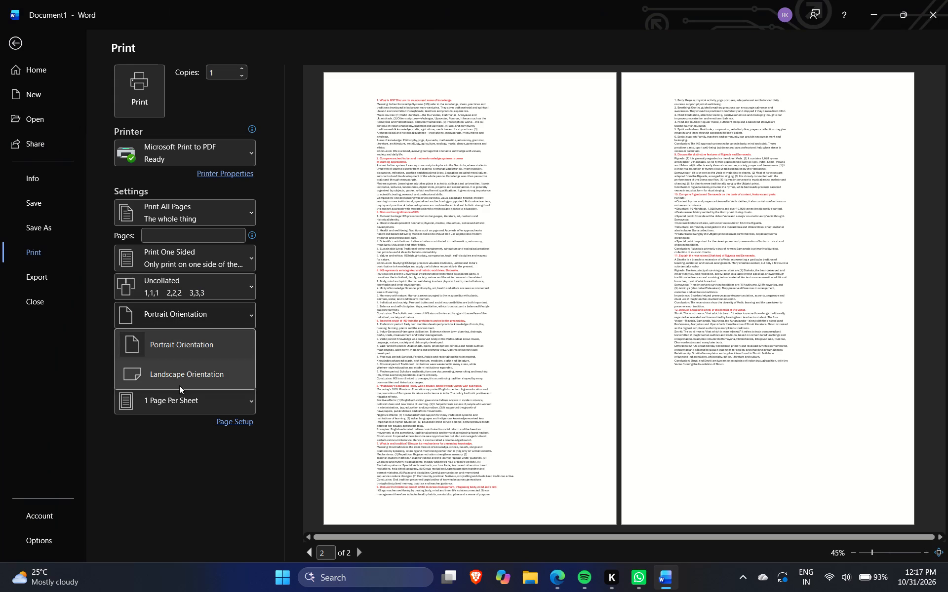
pyautogui.click(179, 385)
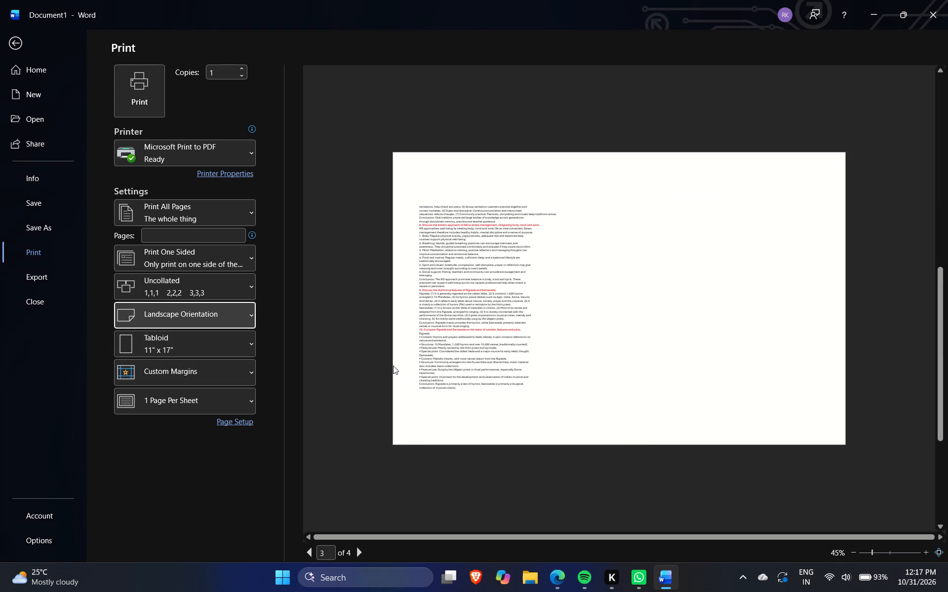
pyautogui.scroll(1, 495, 336)
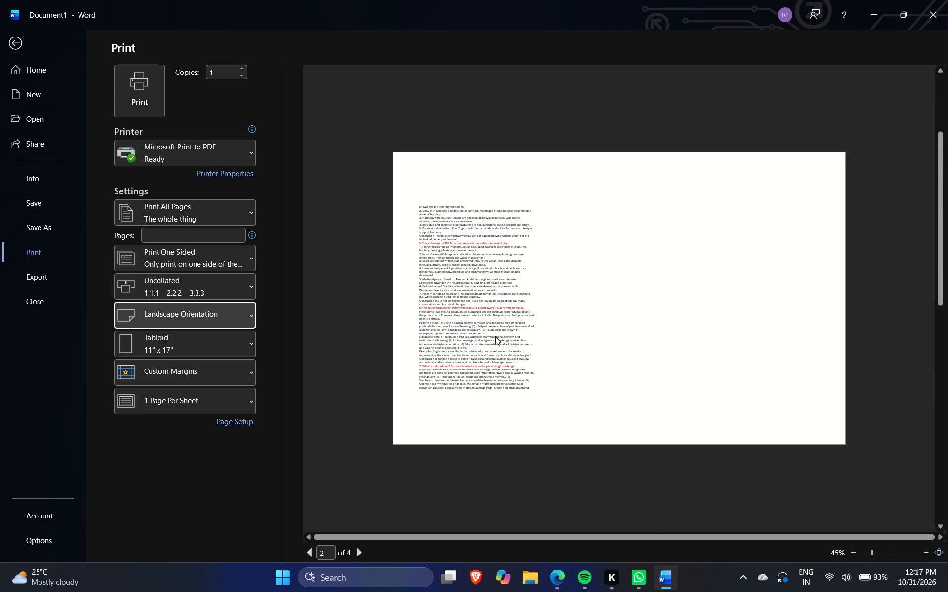
# Check the landscape print preview, set the page orientation to Portrait, and return to the document.
pyautogui.scroll(1, 495, 336)
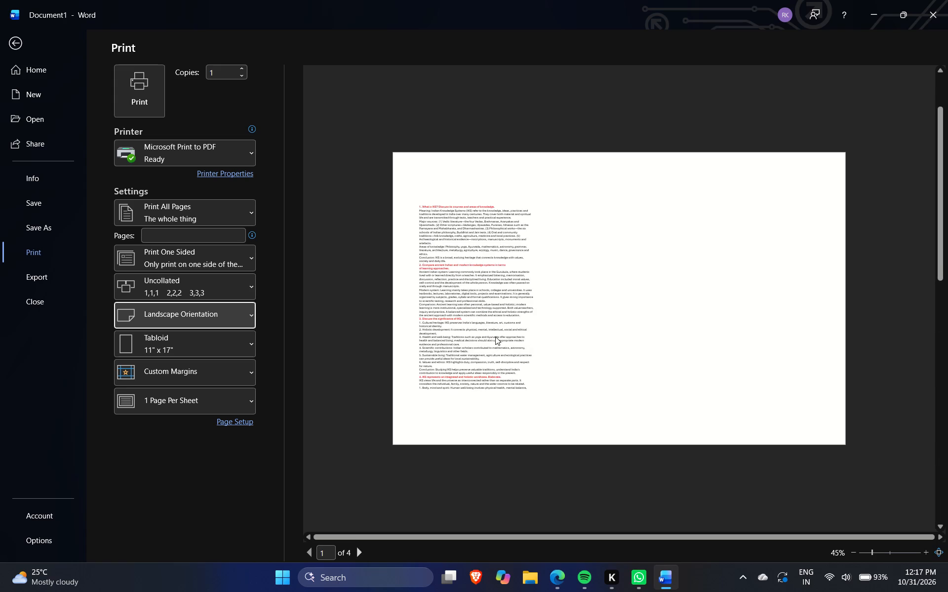
pyautogui.scroll(4, 495, 336)
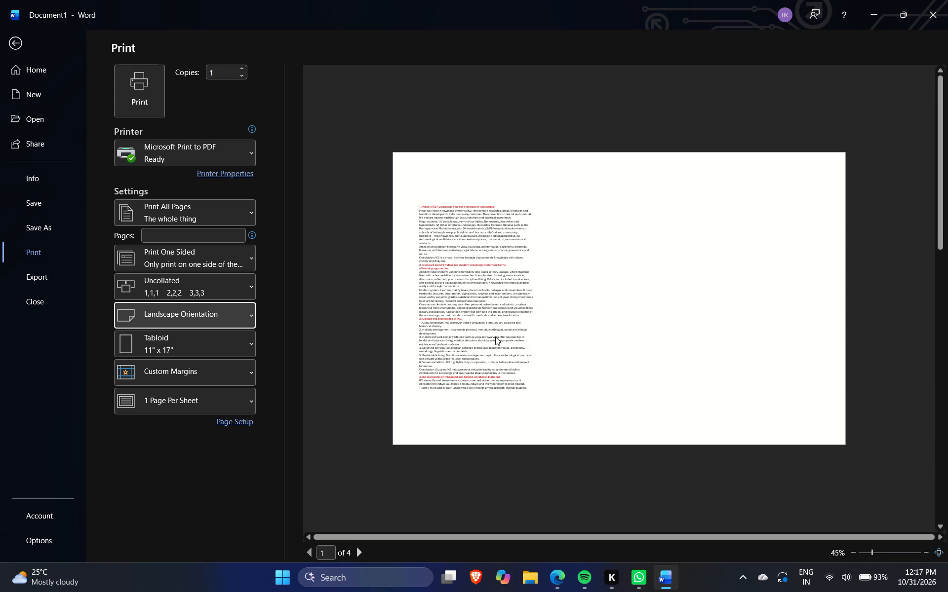
pyautogui.scroll(4, 495, 336)
pyautogui.scroll(1, 511, 202)
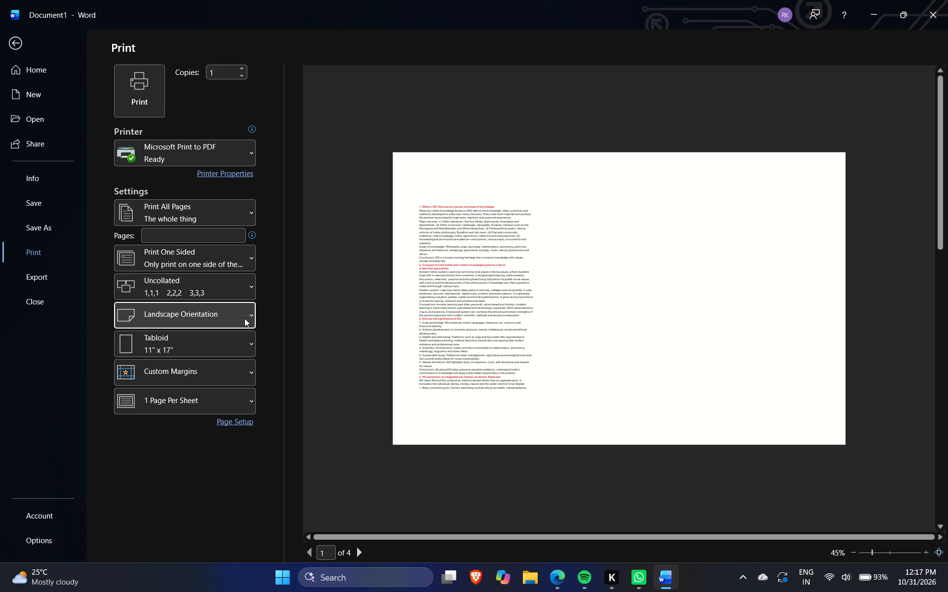
pyautogui.click(244, 318)
pyautogui.click(212, 354)
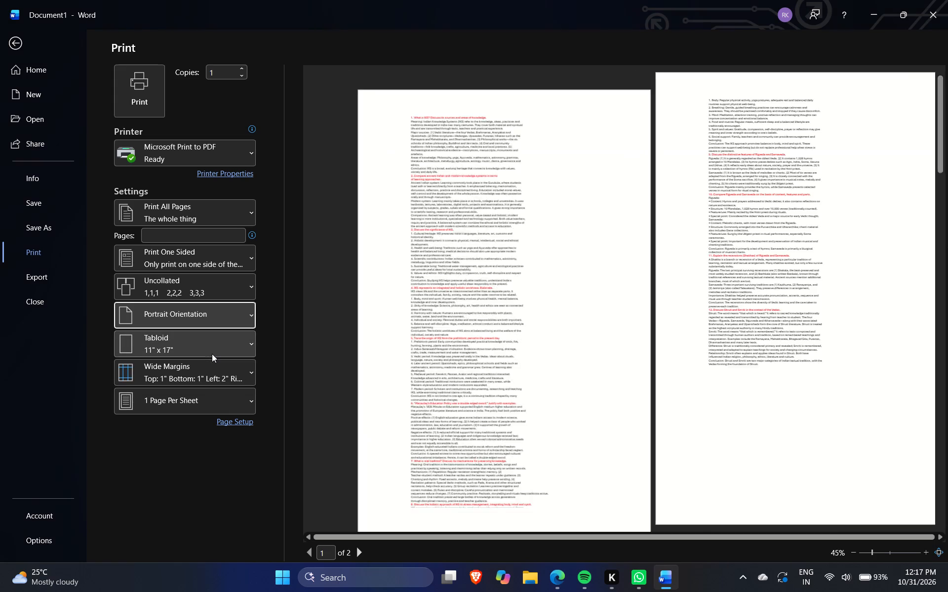
pyautogui.scroll(-2, 437, 380)
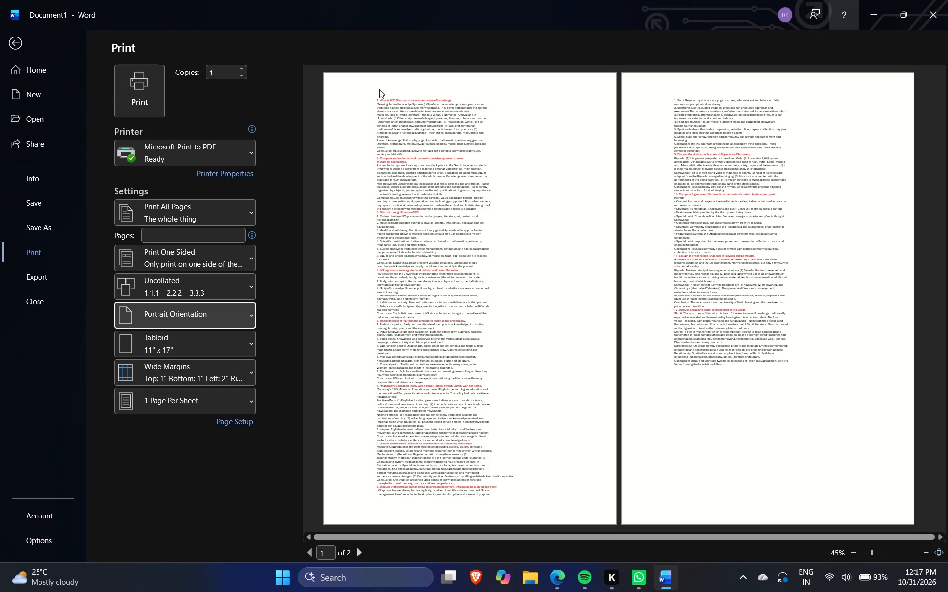
pyautogui.click(9, 43)
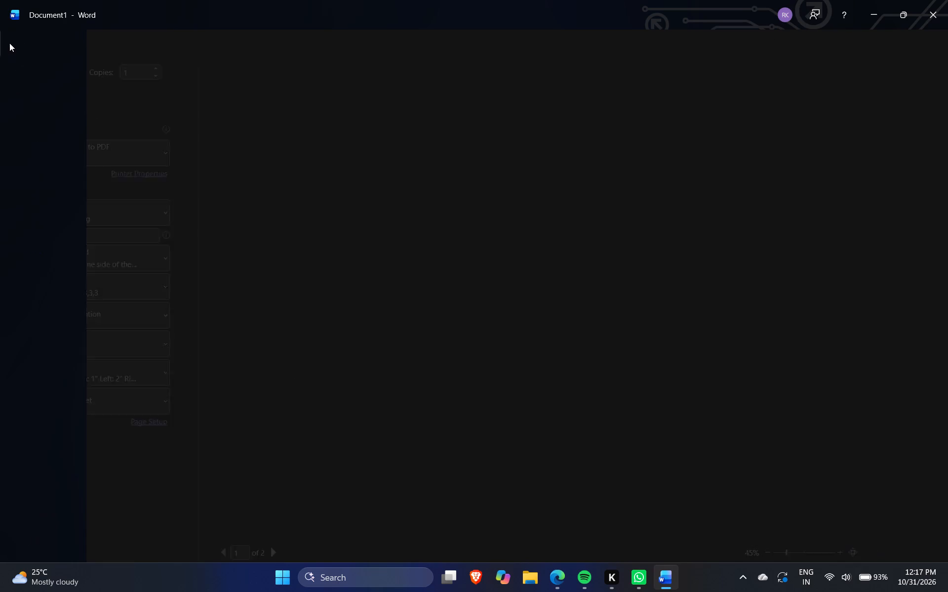
# Toggle the Align Left setting on the paragraph at the text cursor.
pyautogui.scroll(4, 307, 151)
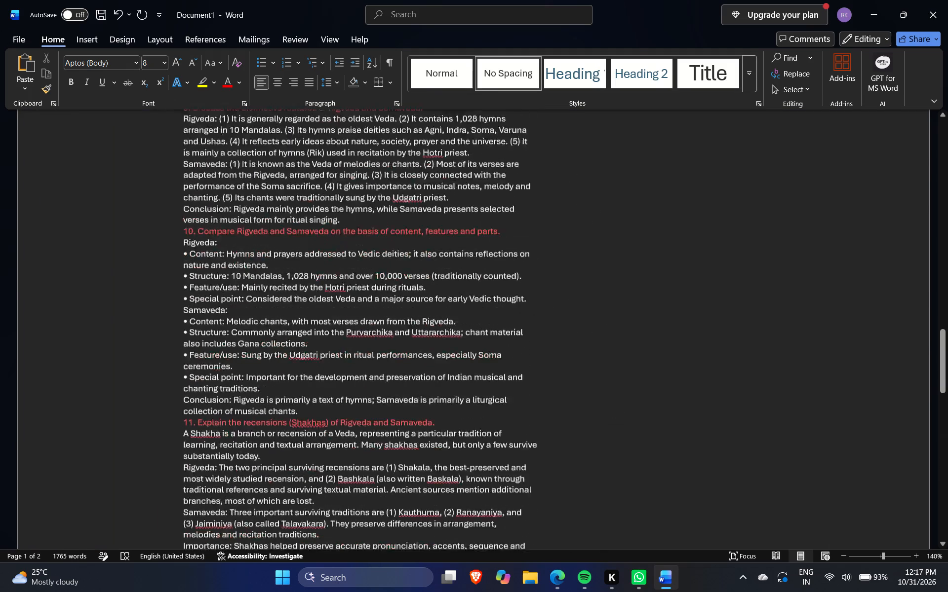
pyautogui.scroll(1, 307, 151)
pyautogui.click(258, 82)
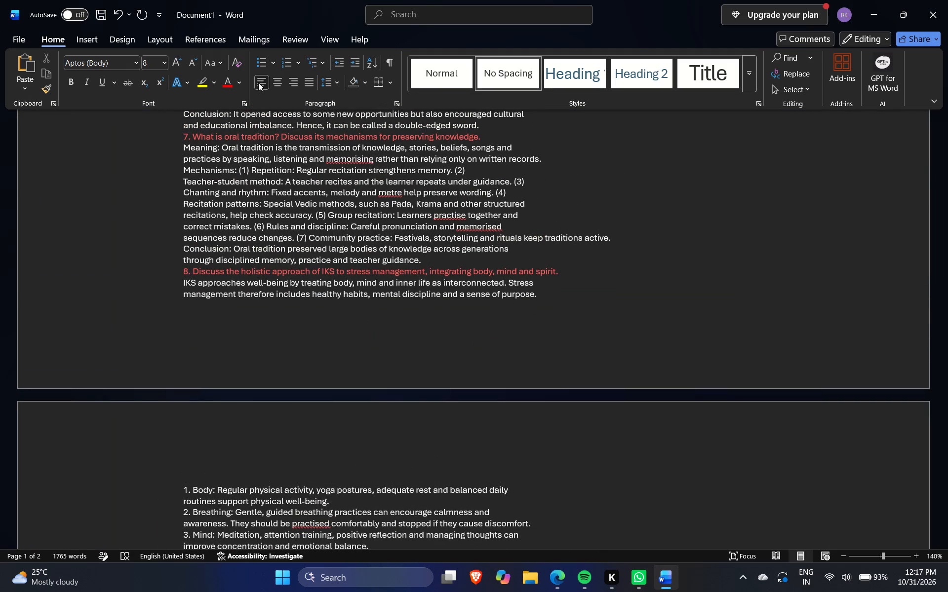
# Break the overlong "Community practice" line in the question 7 answer before "traditions active.".
pyautogui.scroll(9, 258, 82)
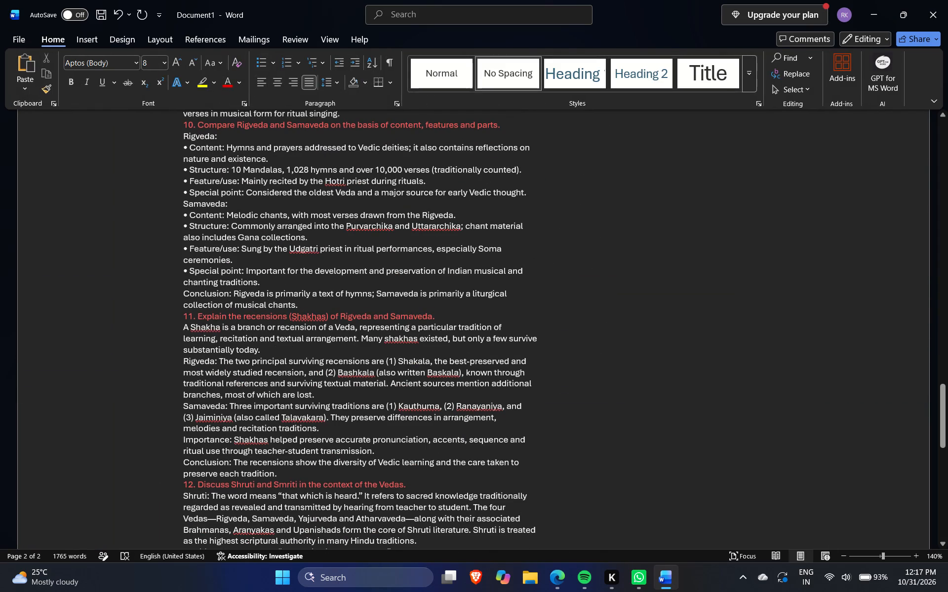
pyautogui.scroll(11, 373, 257)
pyautogui.scroll(-3, 373, 257)
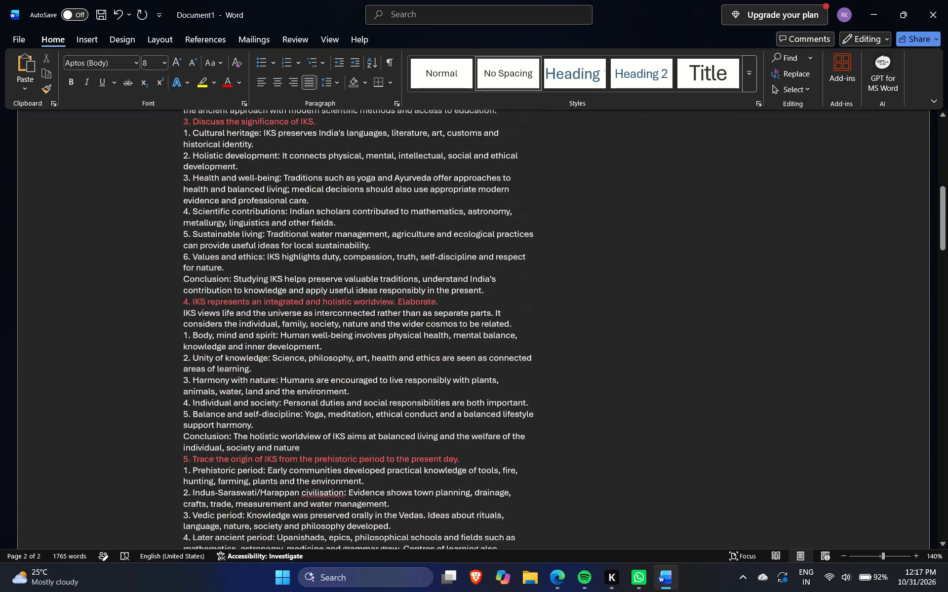
pyautogui.scroll(6, 397, 276)
pyautogui.scroll(-2, 397, 276)
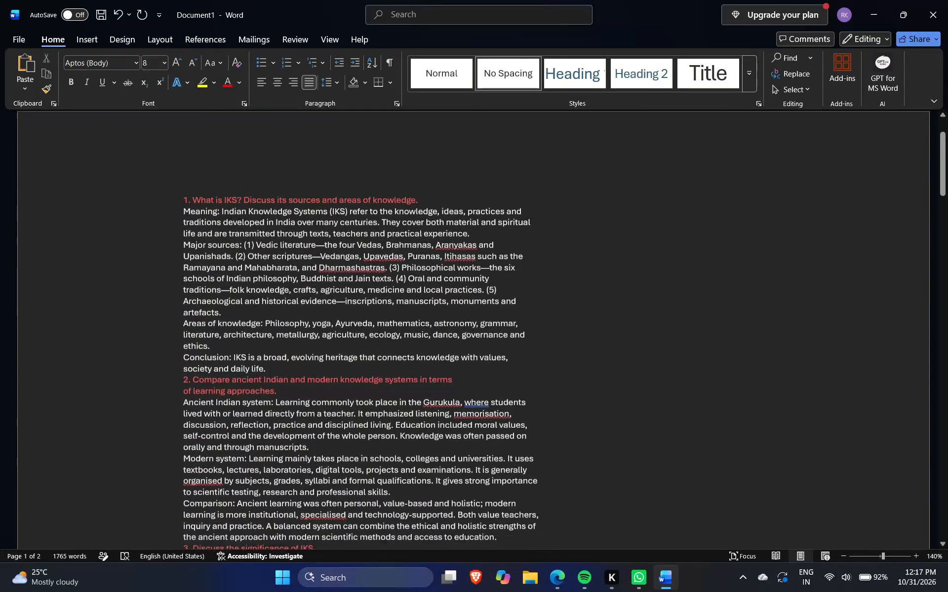
pyautogui.scroll(-6, 397, 276)
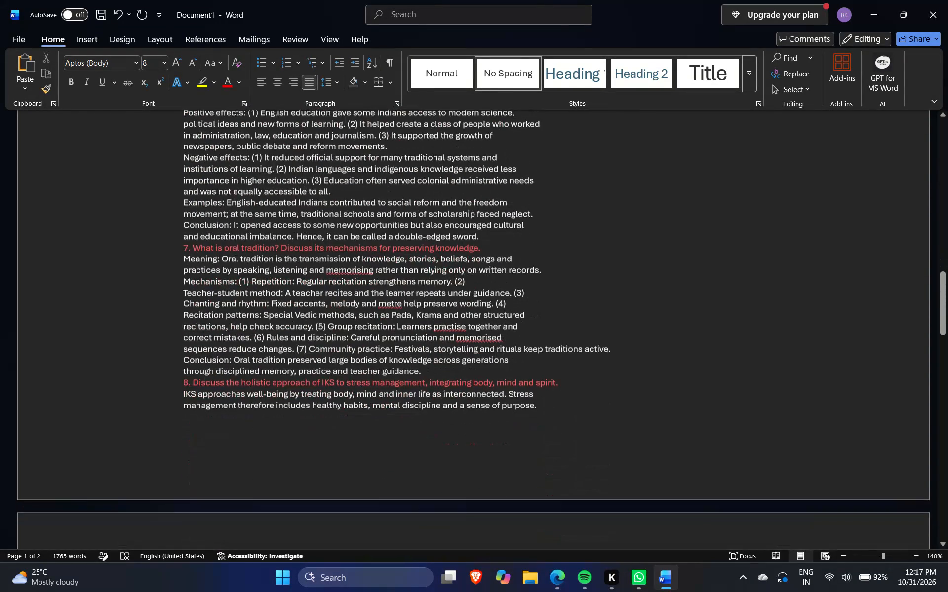
pyautogui.click(543, 344)
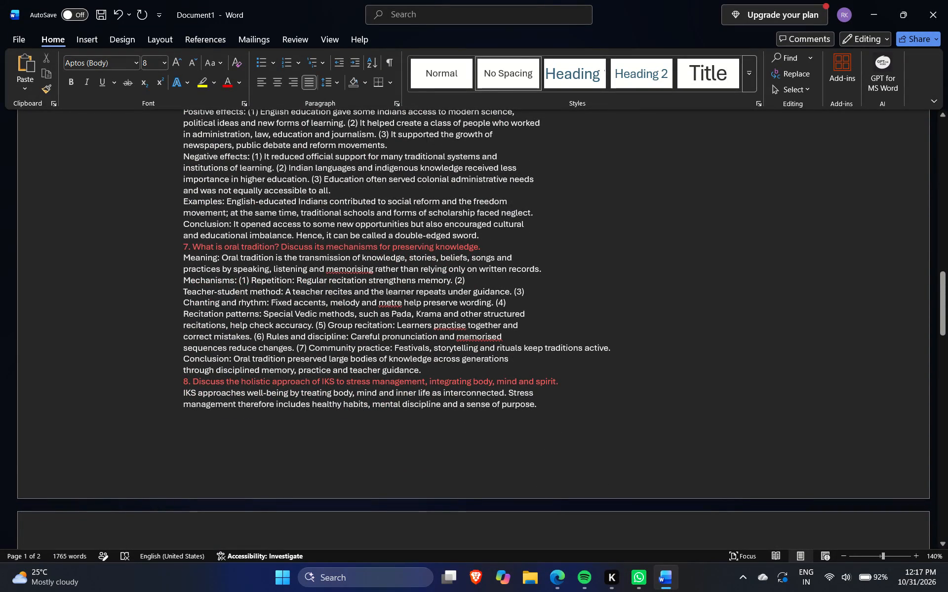
pyautogui.press('Return')
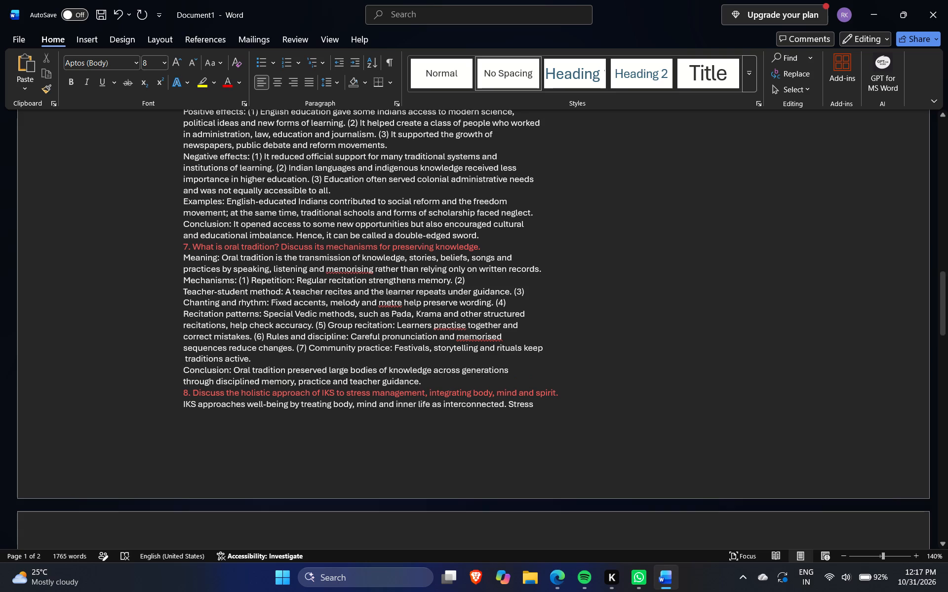
# Start saving a copy of the document in the Documents folder with PDF as the file type.
pyautogui.scroll(-6, 598, 386)
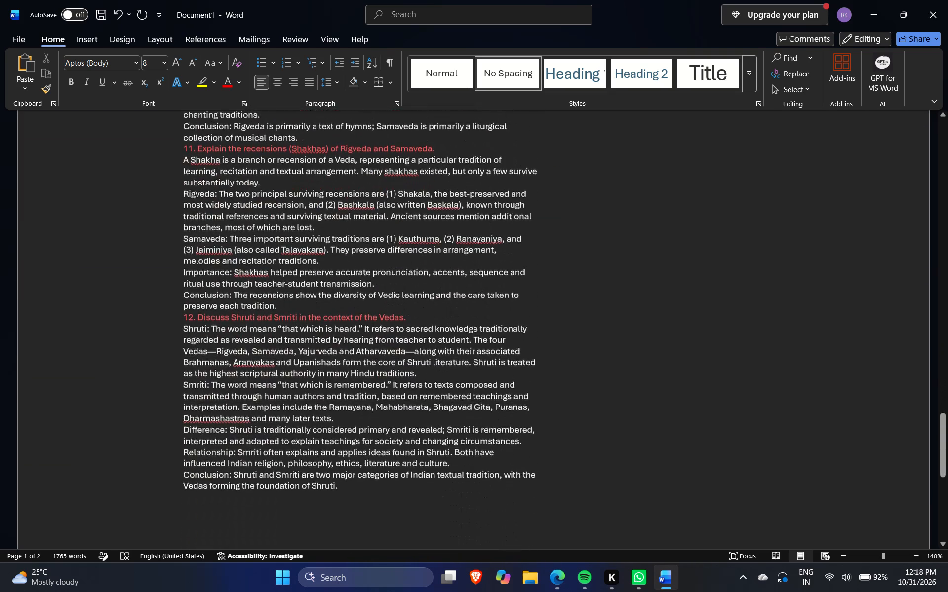
pyautogui.scroll(-2, 598, 386)
pyautogui.keyDown('ctrl'); pyautogui.scroll(-2, 598, 386); pyautogui.keyUp('ctrl')
pyautogui.scroll(20, 598, 386)
pyautogui.scroll(3, 598, 386)
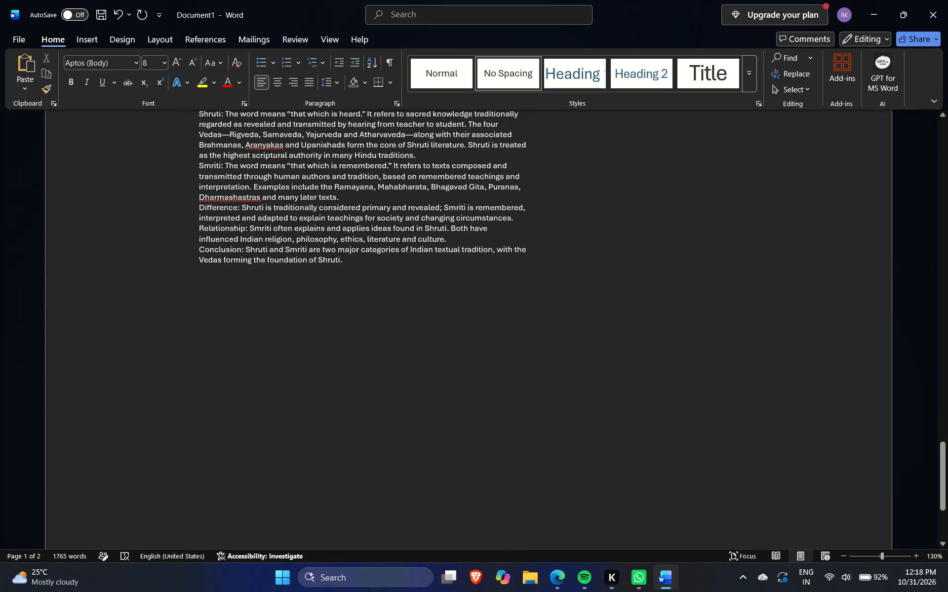
pyautogui.click(16, 37)
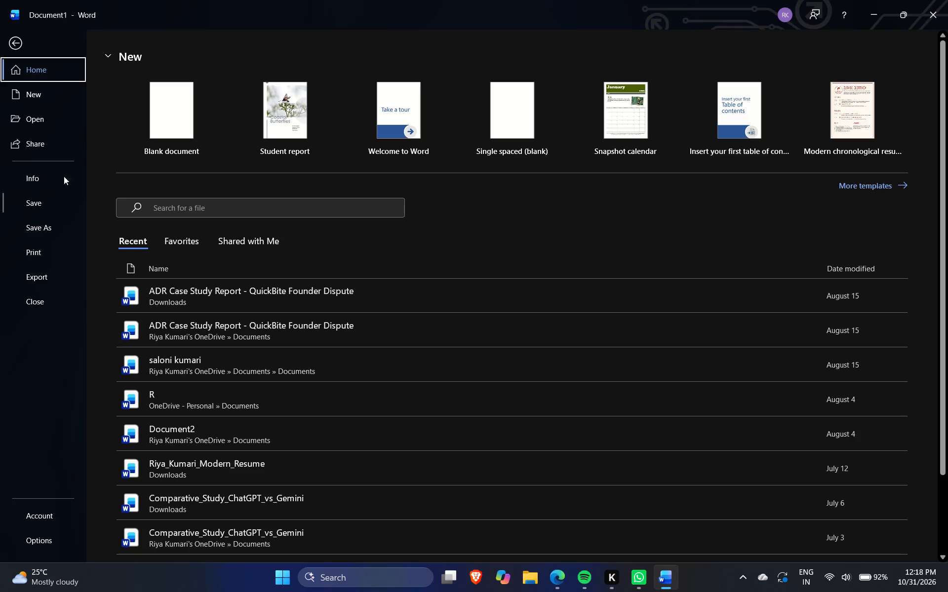
pyautogui.click(45, 231)
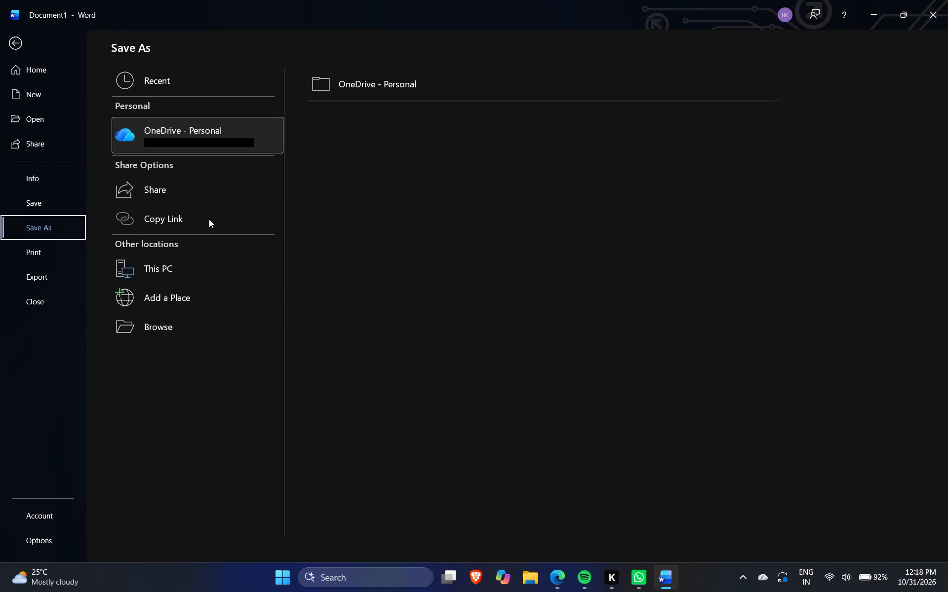
pyautogui.click(165, 276)
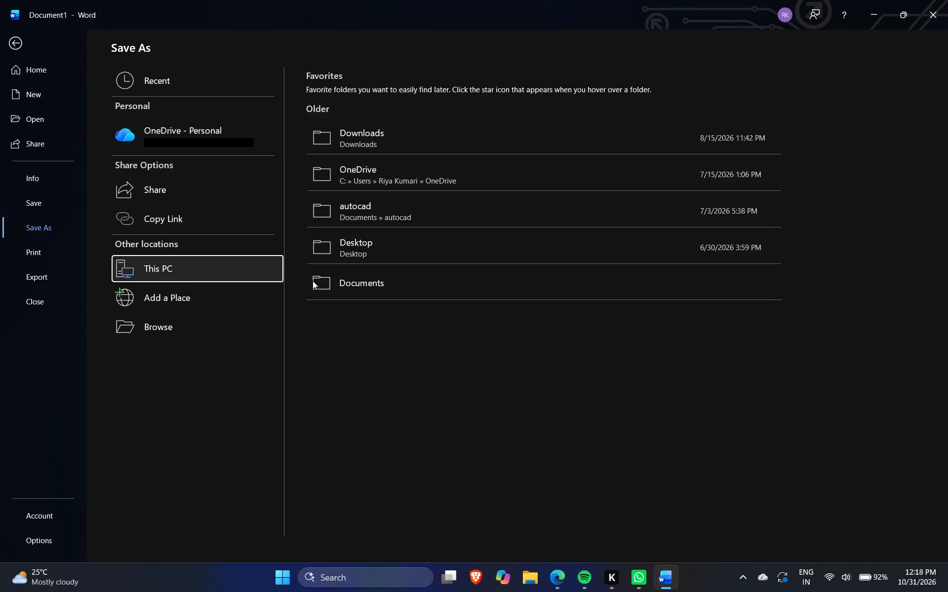
pyautogui.click(355, 290)
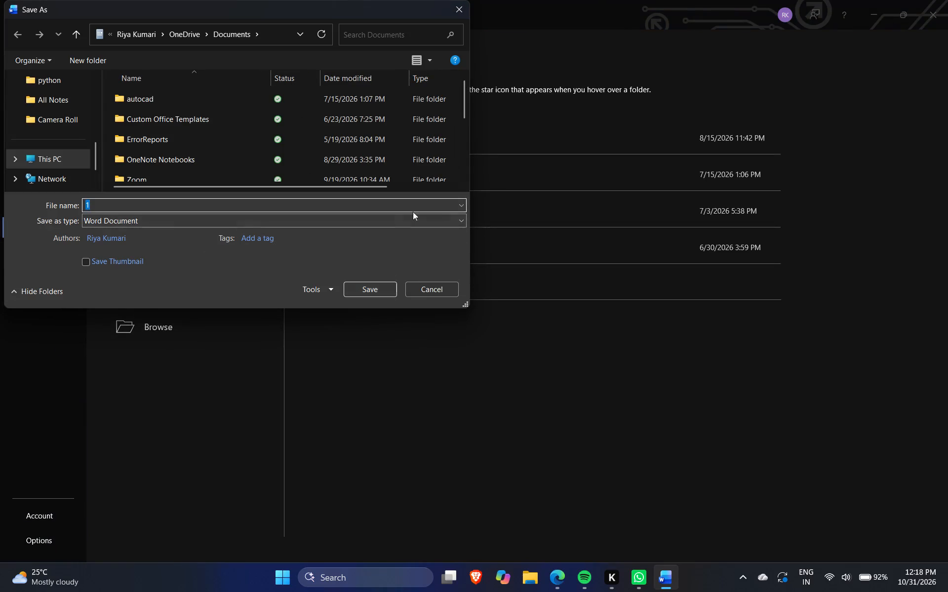
pyautogui.click(443, 218)
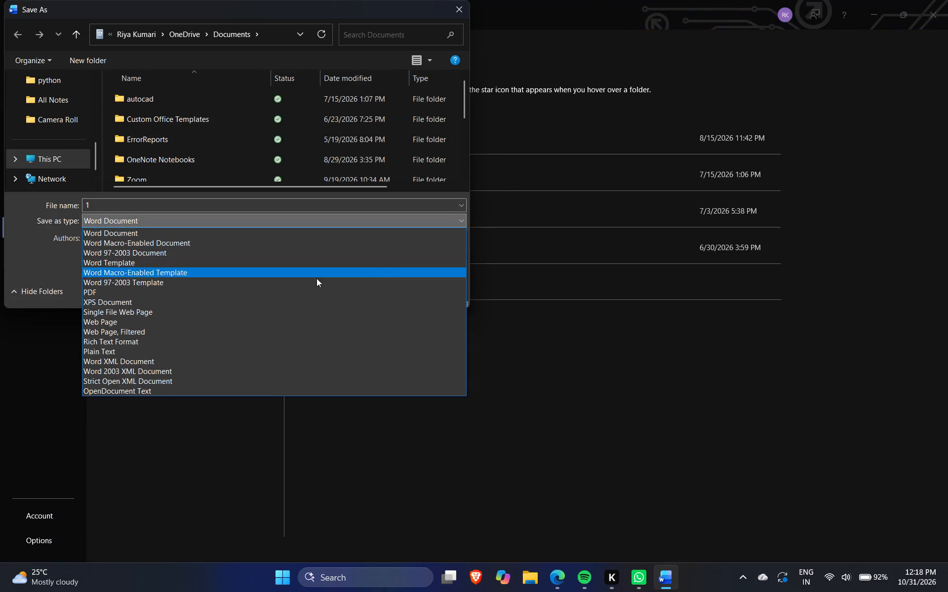
pyautogui.click(288, 293)
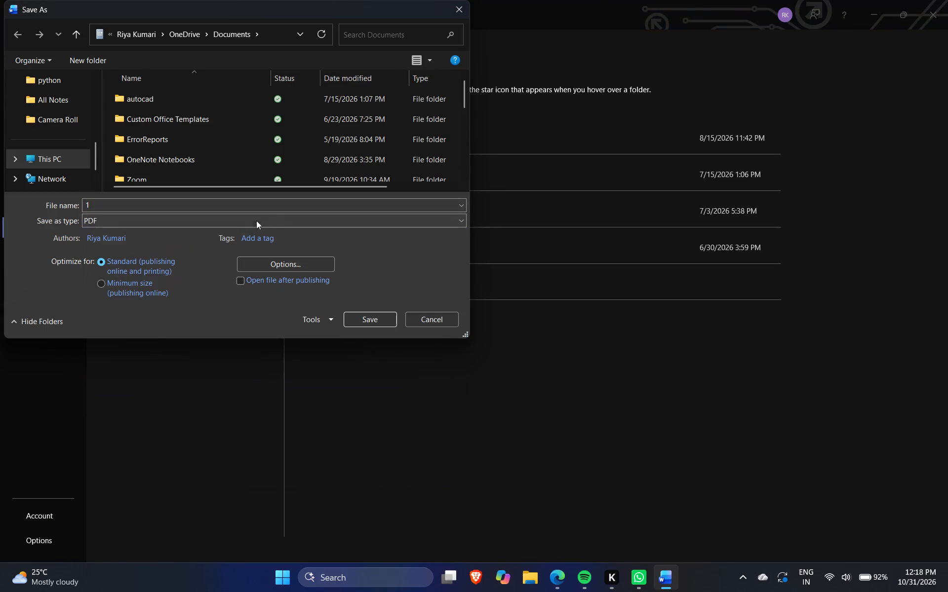
# Name the PDF file iks and save it.
pyautogui.click(227, 198)
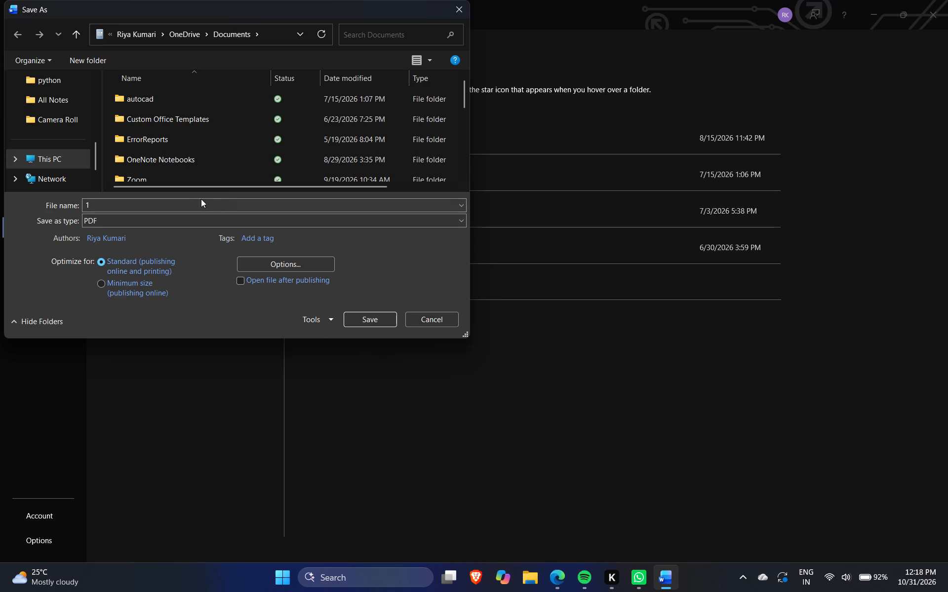
pyautogui.click(199, 203)
pyautogui.press('BackSpace')
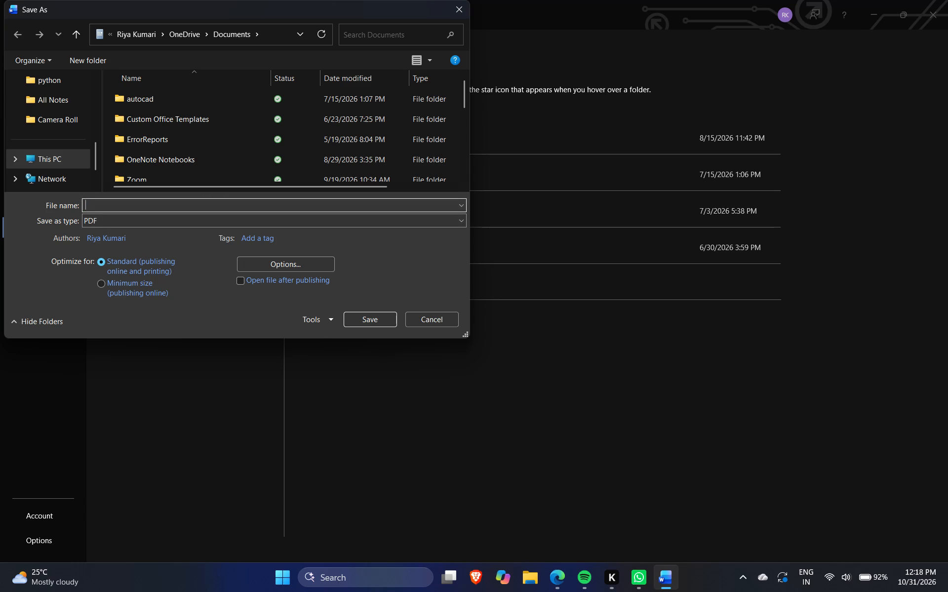
pyautogui.press('i')
pyautogui.press('k')
pyautogui.press('s')
pyautogui.click(372, 318)
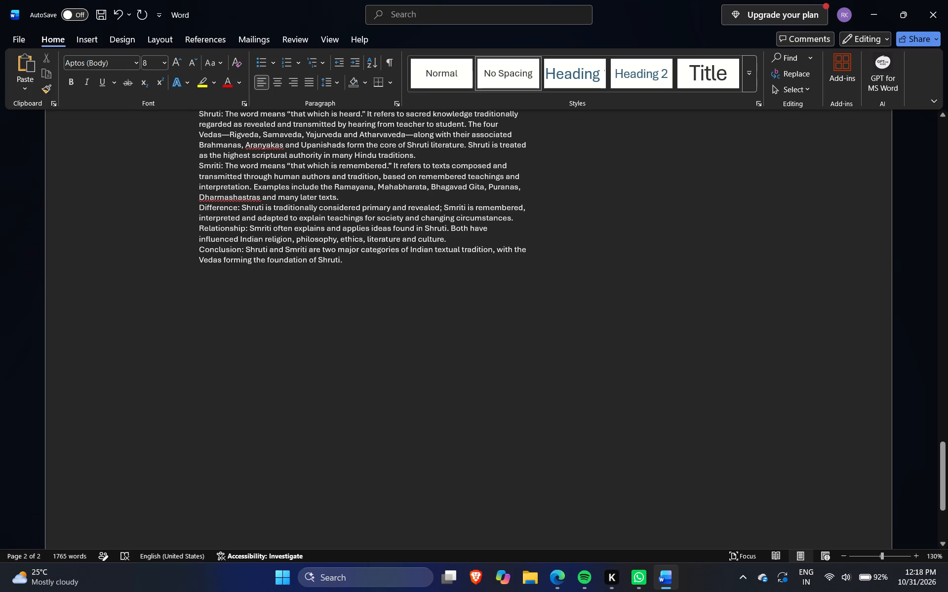
# Close the Word document window.
pyautogui.click(939, 12)
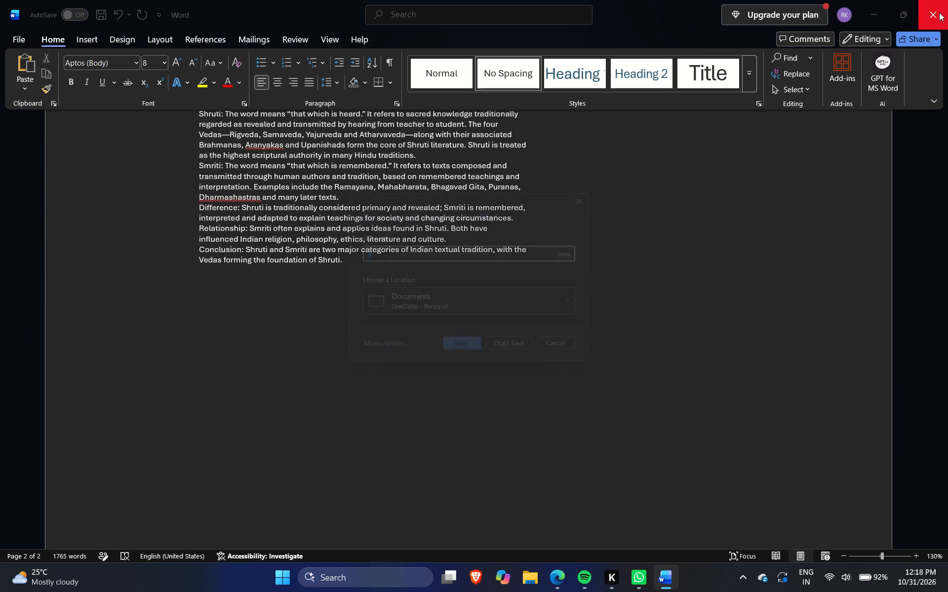
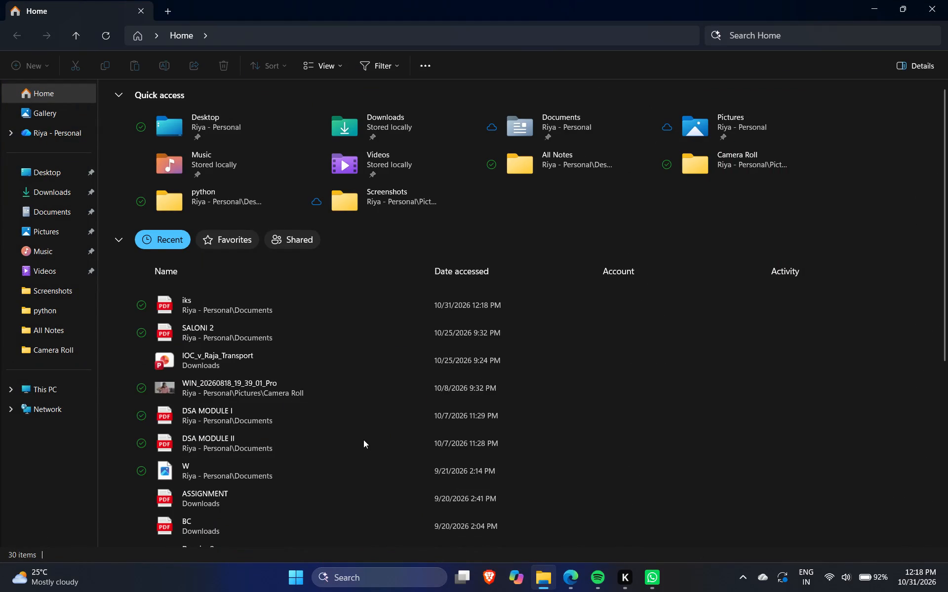
# Open the saved iks PDF from the recent files in a maximized window and review its pages.
pyautogui.click(222, 316)
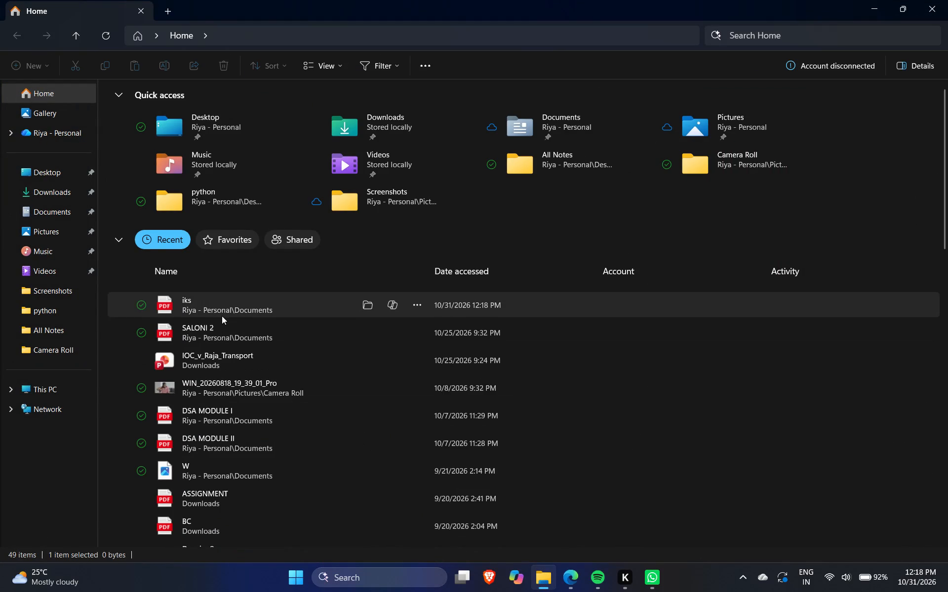
pyautogui.doubleClick(222, 316)
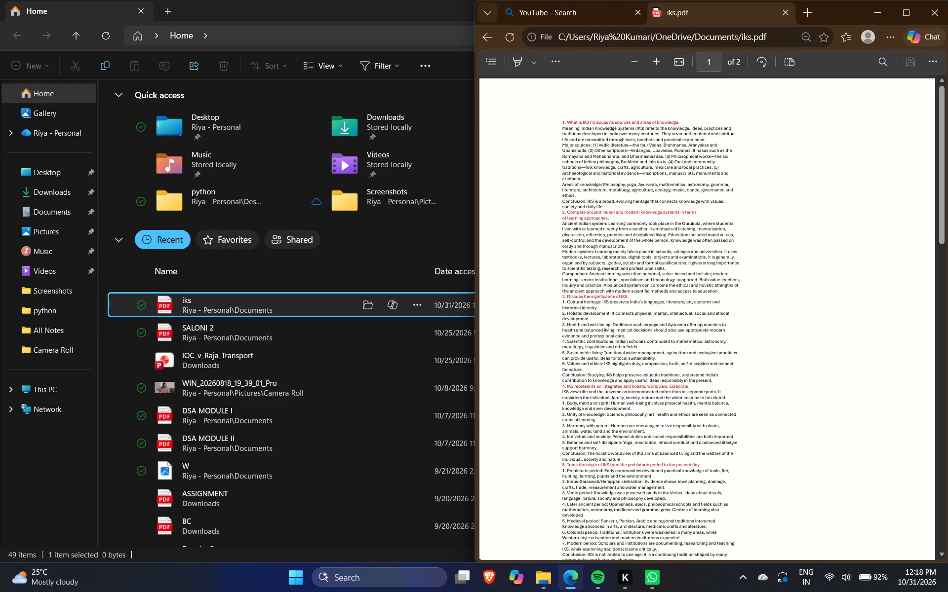
pyautogui.click(908, 9)
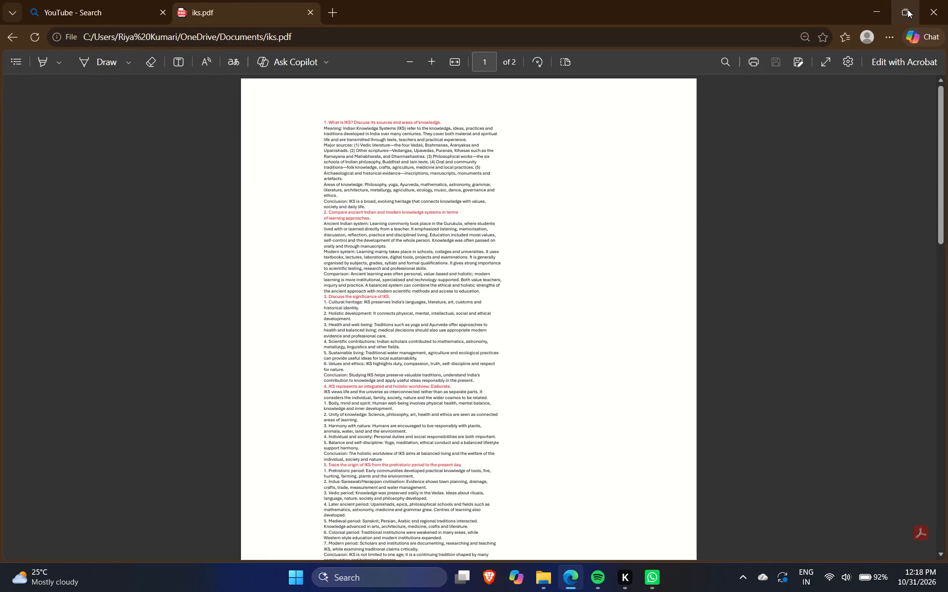
pyautogui.scroll(-8, 490, 278)
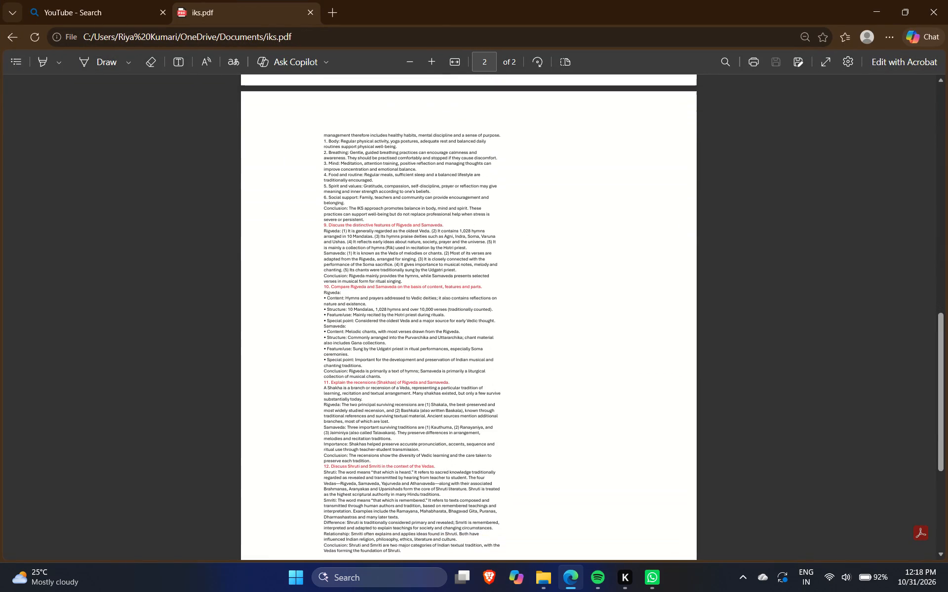